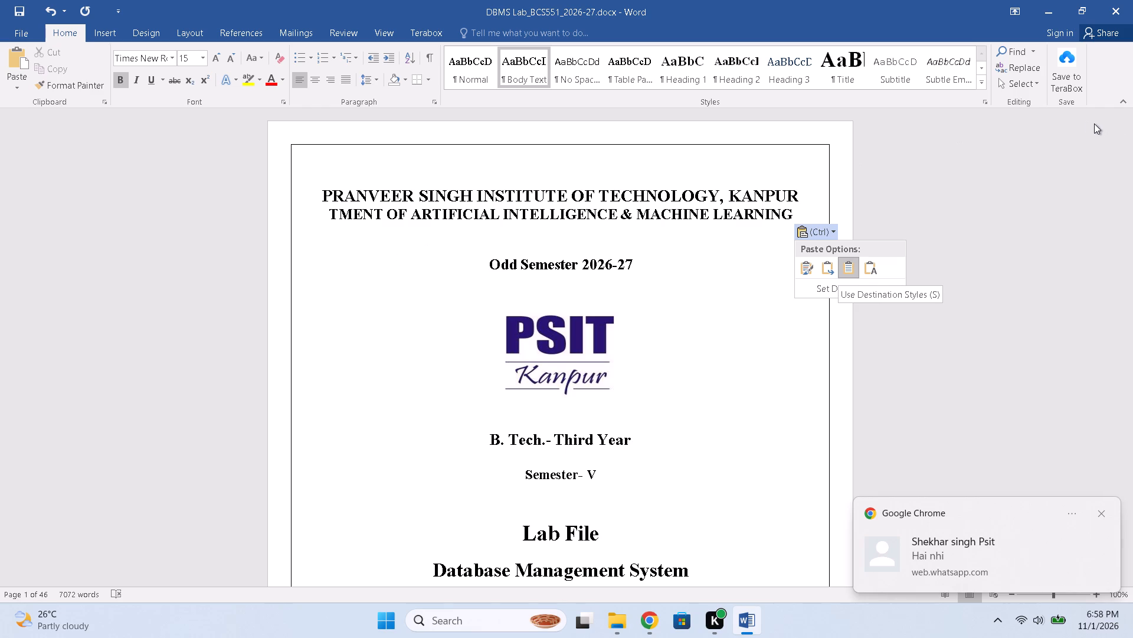
Undo the previous paste and the edits before it, back to the original Computer Science & Engineering department line on the cover page.
{"action": "left_click", "coordinate": [801, 219]}
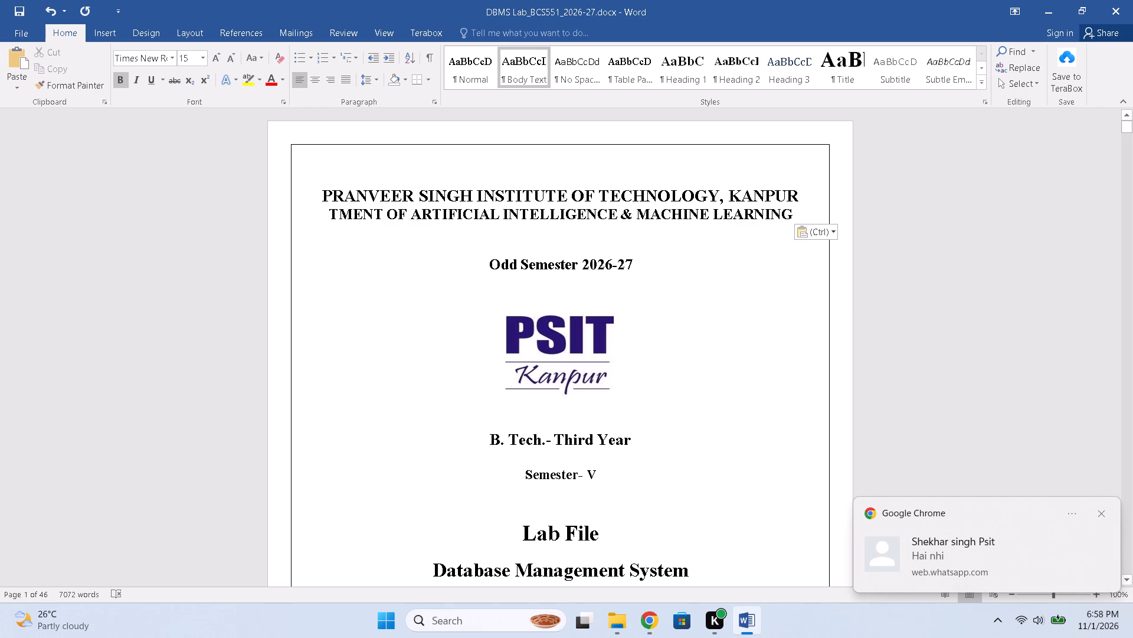
{"action": "key", "text": "ctrl+z"}
{"action": "key", "text": "ctrl+z"}
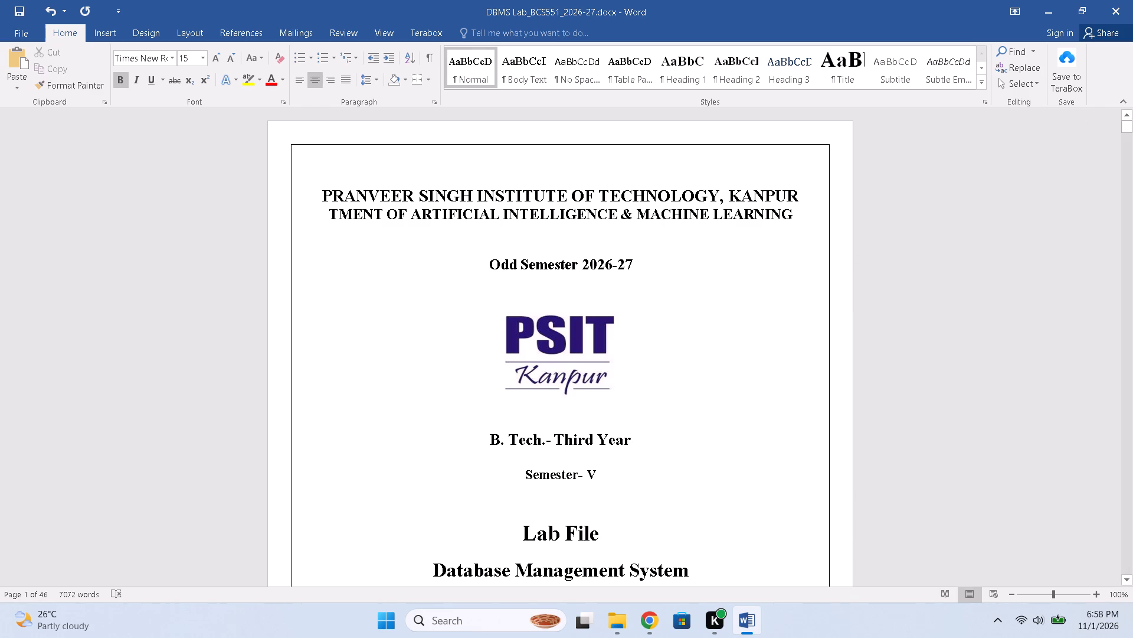
{"action": "key", "text": "ctrl+z"}
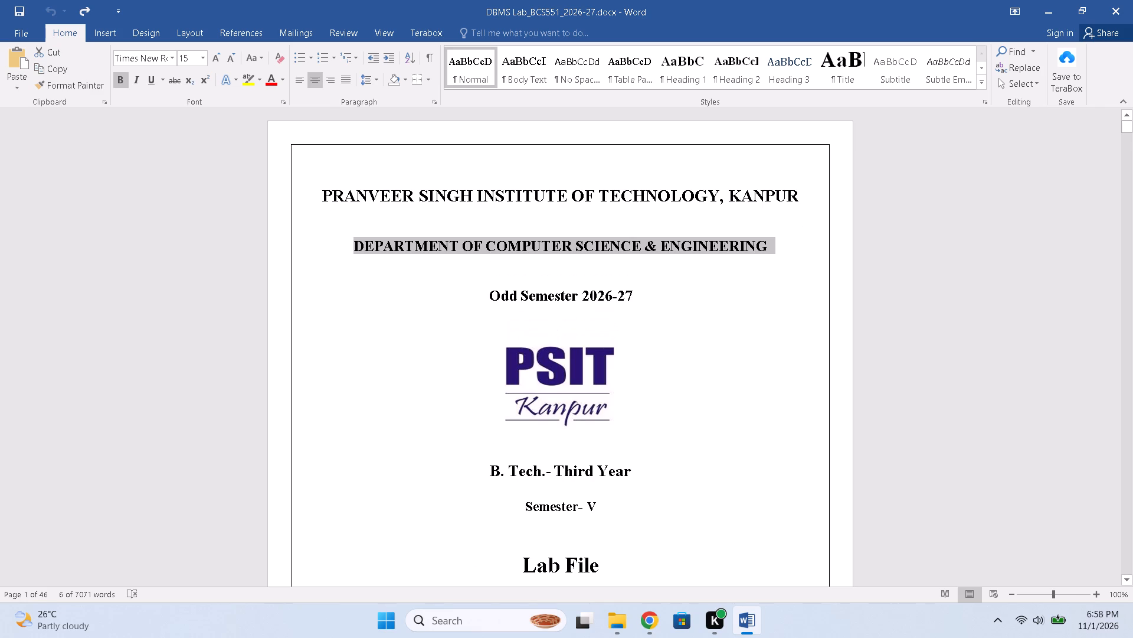
Replace the selected department line with the copied text "TMENT OF ARTIFICIAL INTELLIGENCE & MACHINE LEARNING".
{"action": "key", "text": "BackSpace"}
{"action": "key", "text": "ctrl+v"}
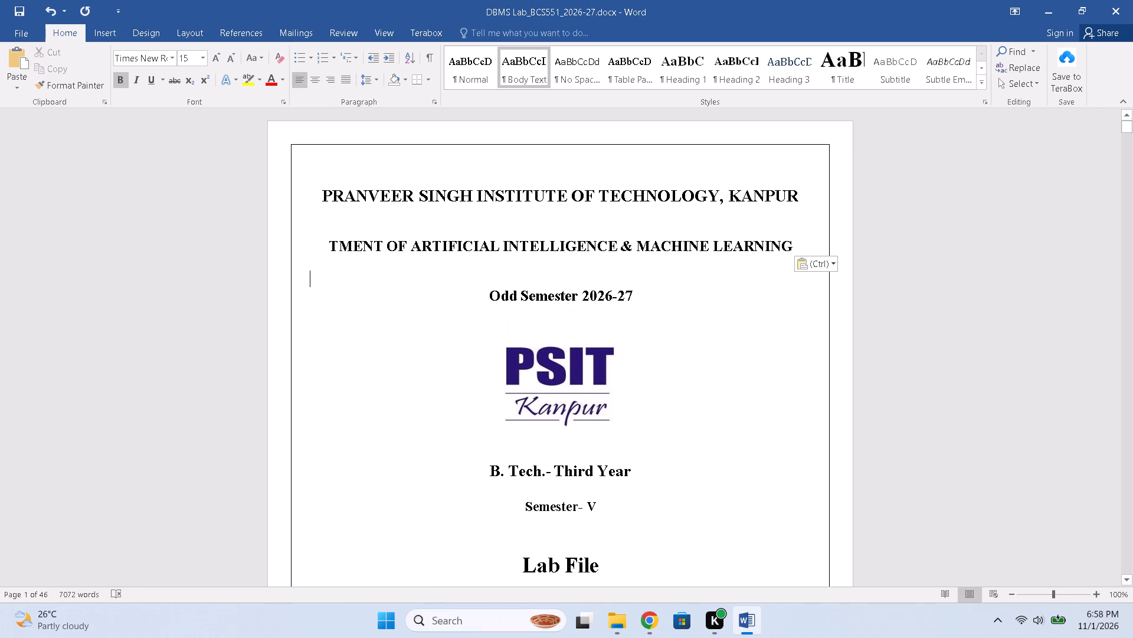
Place the insertion point directly before the truncated word "TMENT" in the pasted department line.
{"action": "left_click", "coordinate": [329, 246]}
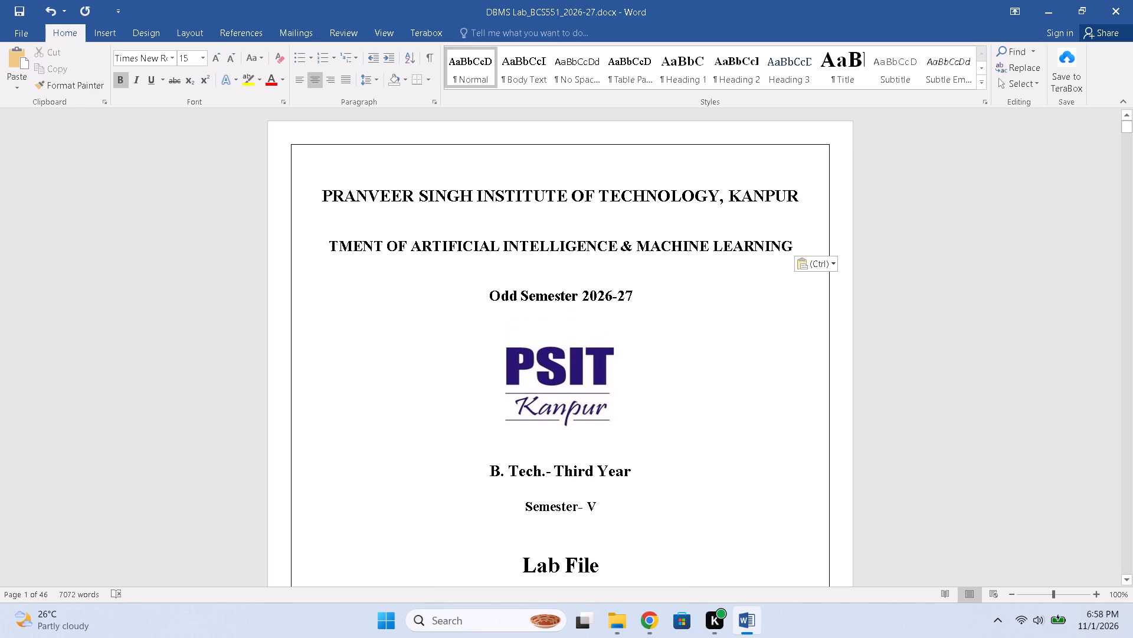
Insert the missing letters DEPAR before TMENT so the cover page's second heading begins with DEPARTMENT.
{"action": "type", "text": "DE"}
{"action": "type", "text": "PA"}
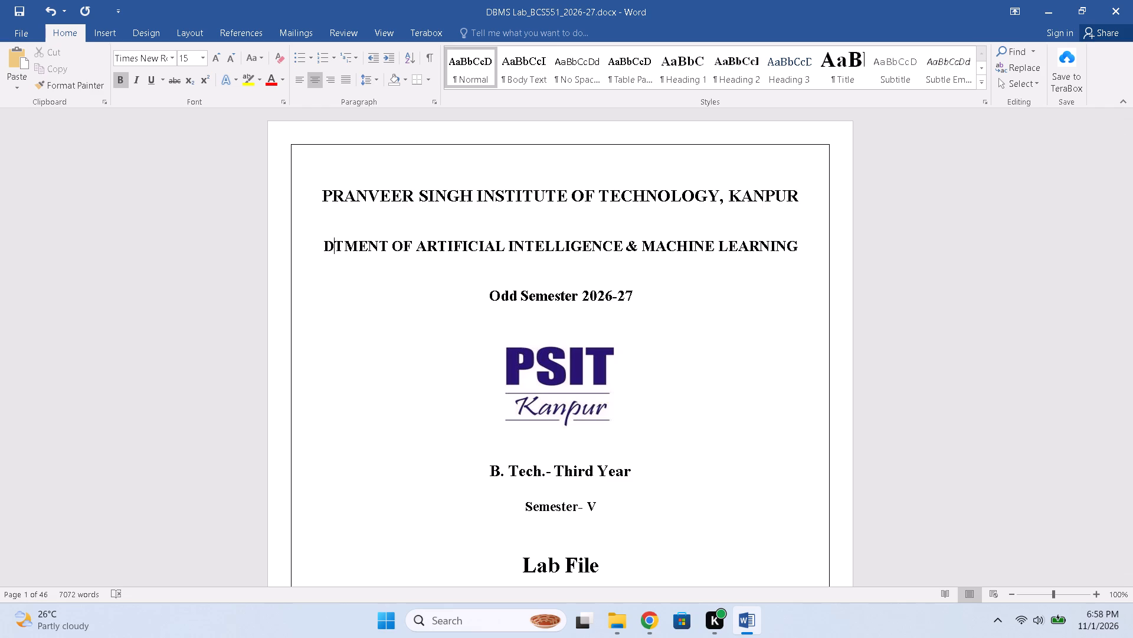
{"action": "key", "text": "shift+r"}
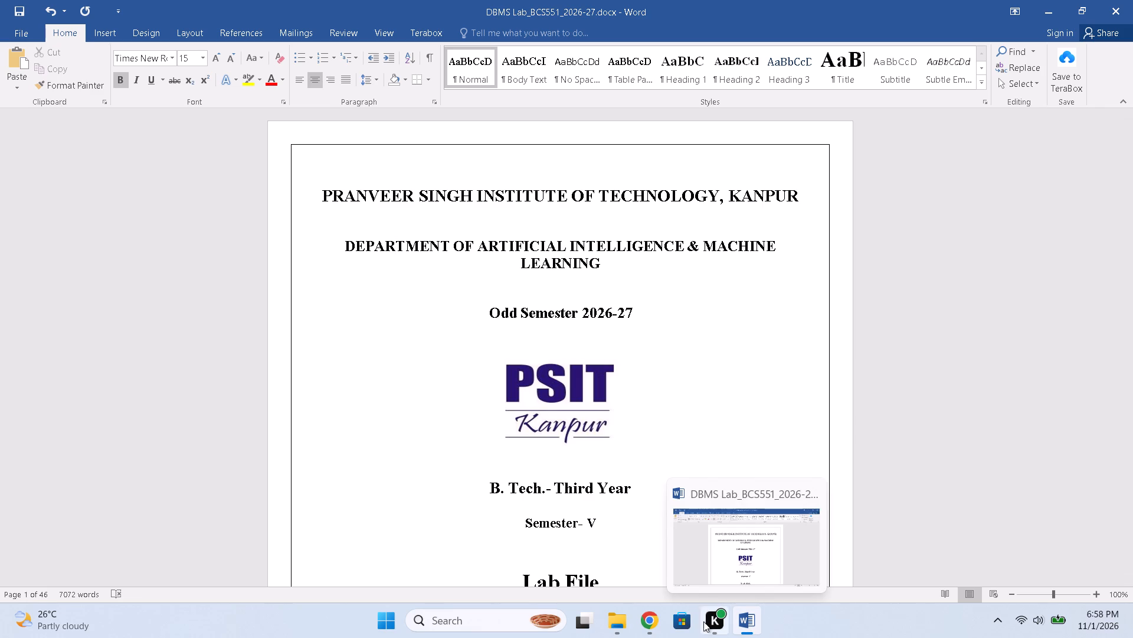
Open the reference file BCAI 551 for AIML department.doc from the Downloads folder.
{"action": "left_click", "coordinate": [617, 624]}
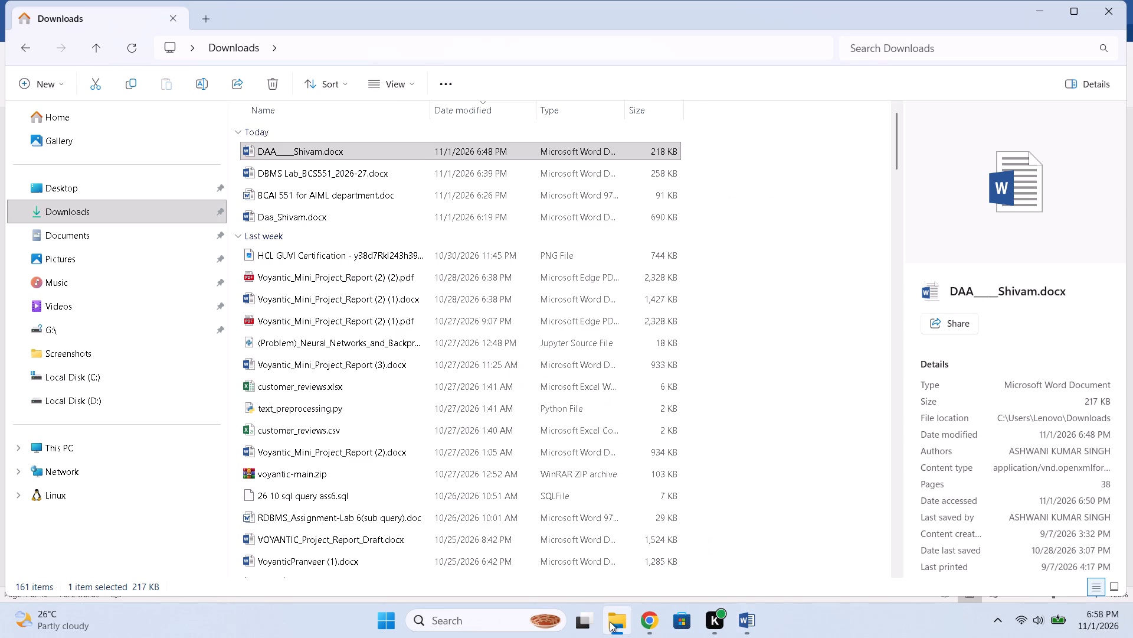
{"action": "double_click", "coordinate": [393, 187]}
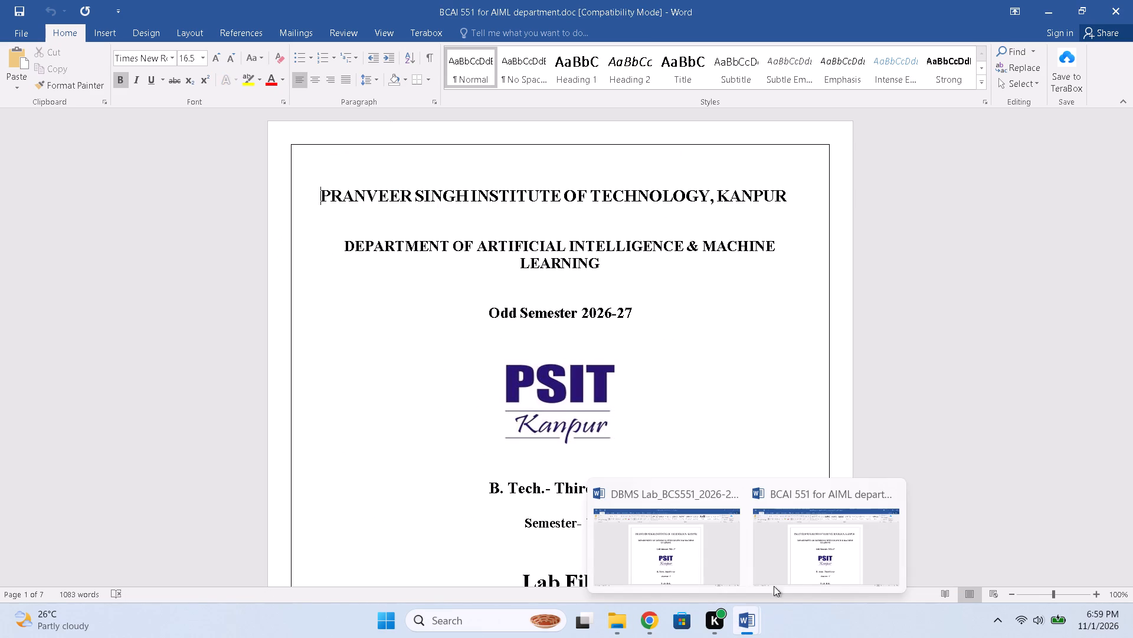
Copy Assistant Professor from the BCAI 551 cover page into the Designation line of the DBMS lab file's cover page.
{"action": "left_click", "coordinate": [728, 552]}
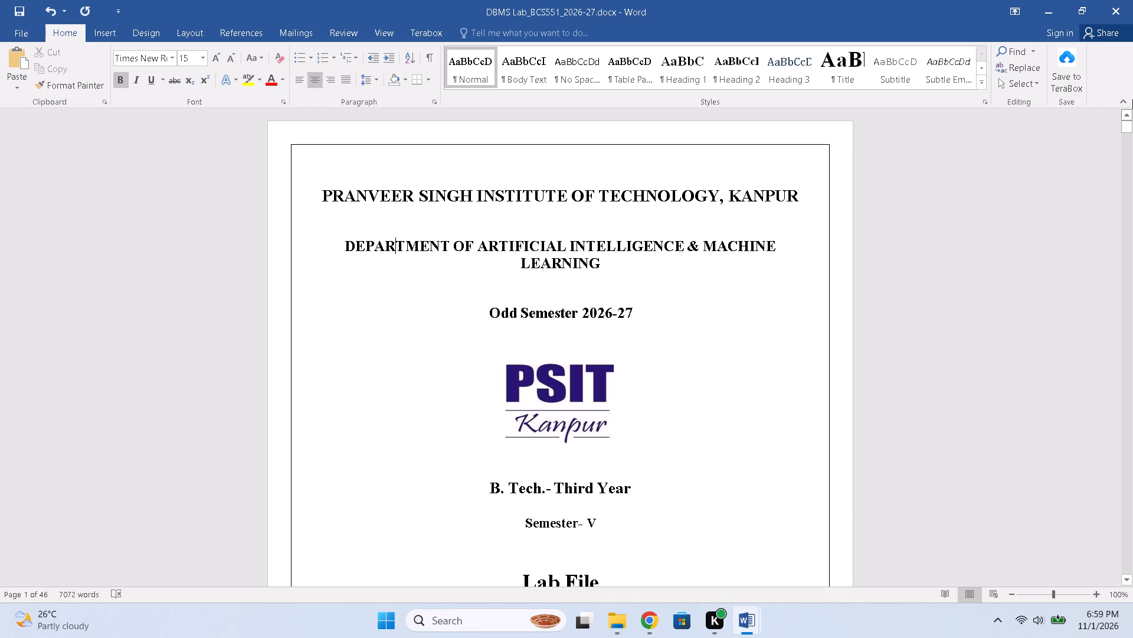
{"action": "left_click_drag", "start_coordinate": [1130, 125], "coordinate": [1131, 132]}
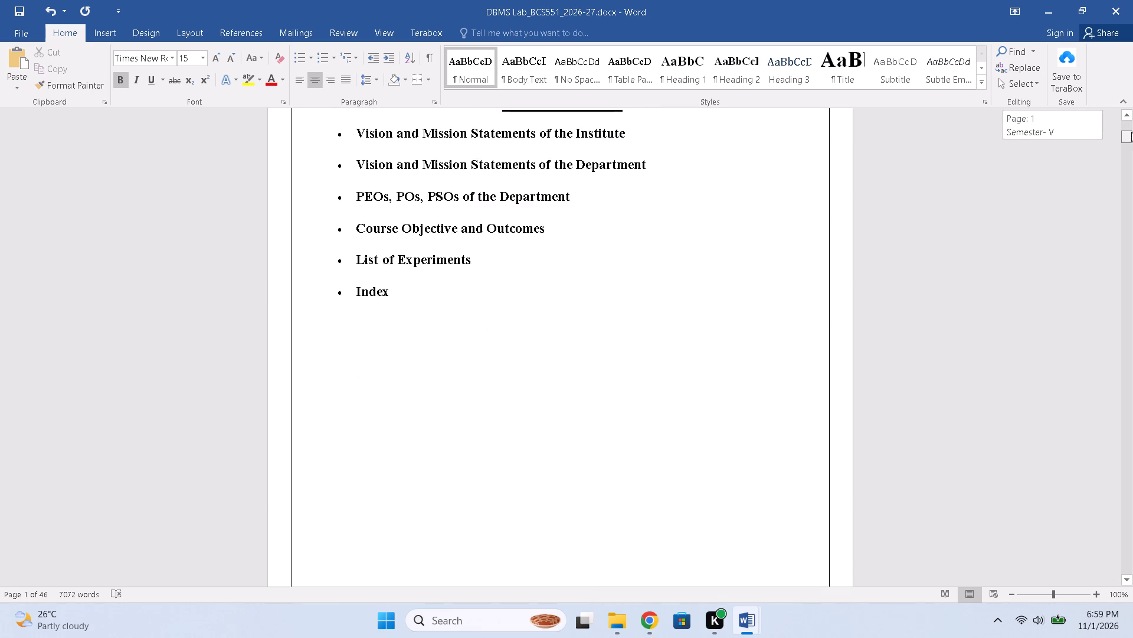
{"action": "left_click_drag", "start_coordinate": [1131, 132], "coordinate": [1132, 130]}
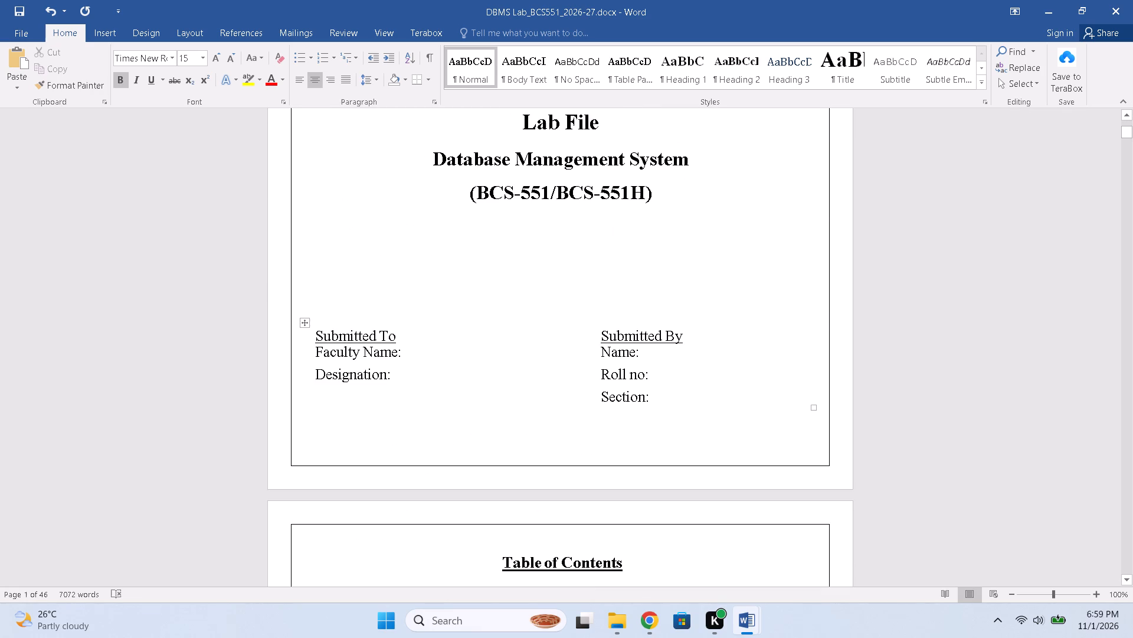
{"action": "left_click", "coordinate": [407, 354]}
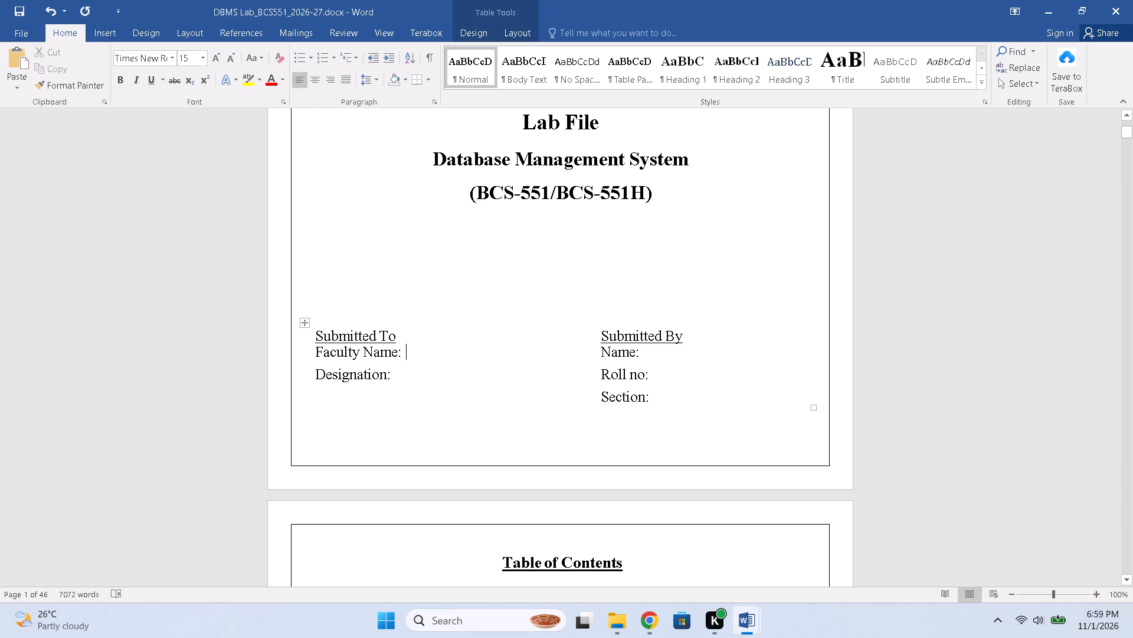
{"action": "left_click", "coordinate": [390, 375]}
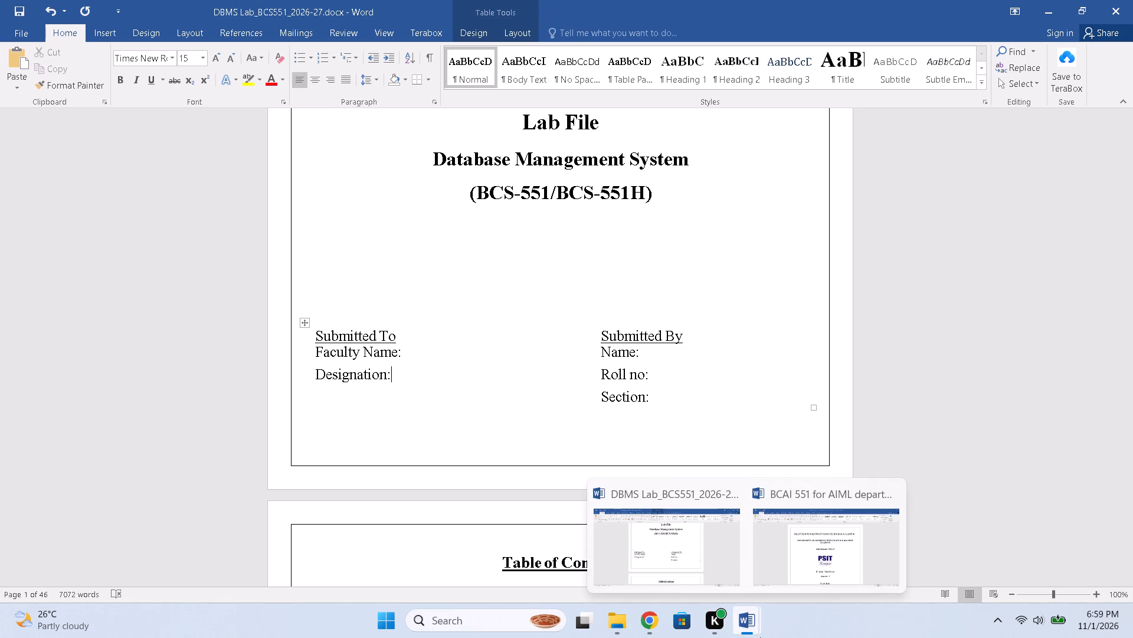
{"action": "left_click", "coordinate": [819, 565]}
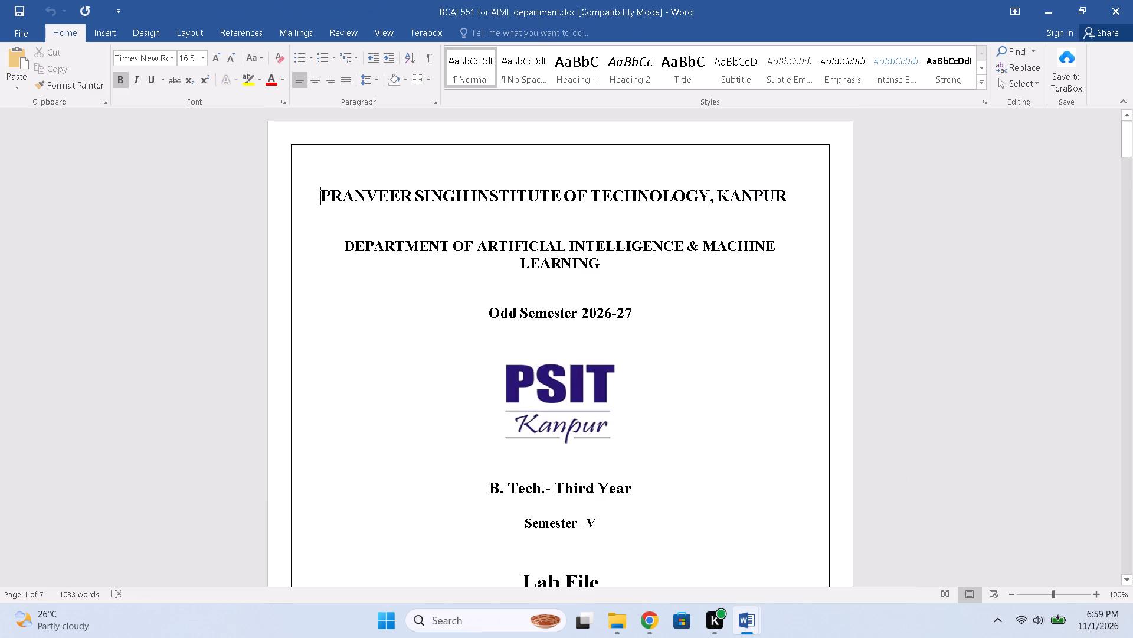
{"action": "left_click_drag", "start_coordinate": [1129, 147], "coordinate": [1131, 156]}
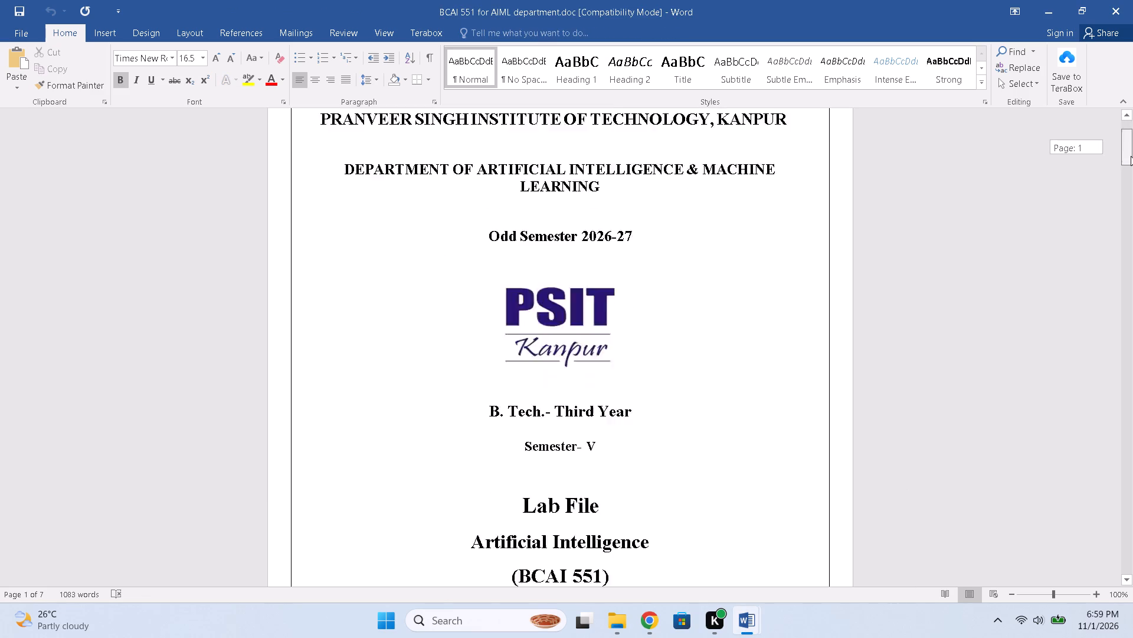
{"action": "left_click_drag", "start_coordinate": [1131, 156], "coordinate": [1132, 184]}
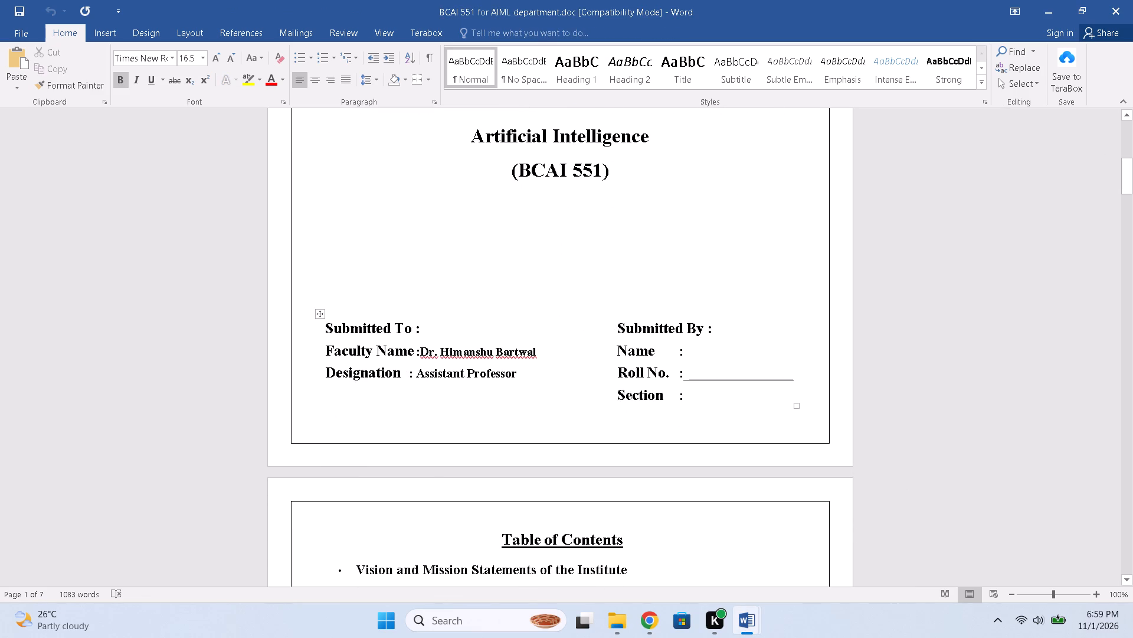
{"action": "left_click_drag", "start_coordinate": [416, 373], "coordinate": [512, 375]}
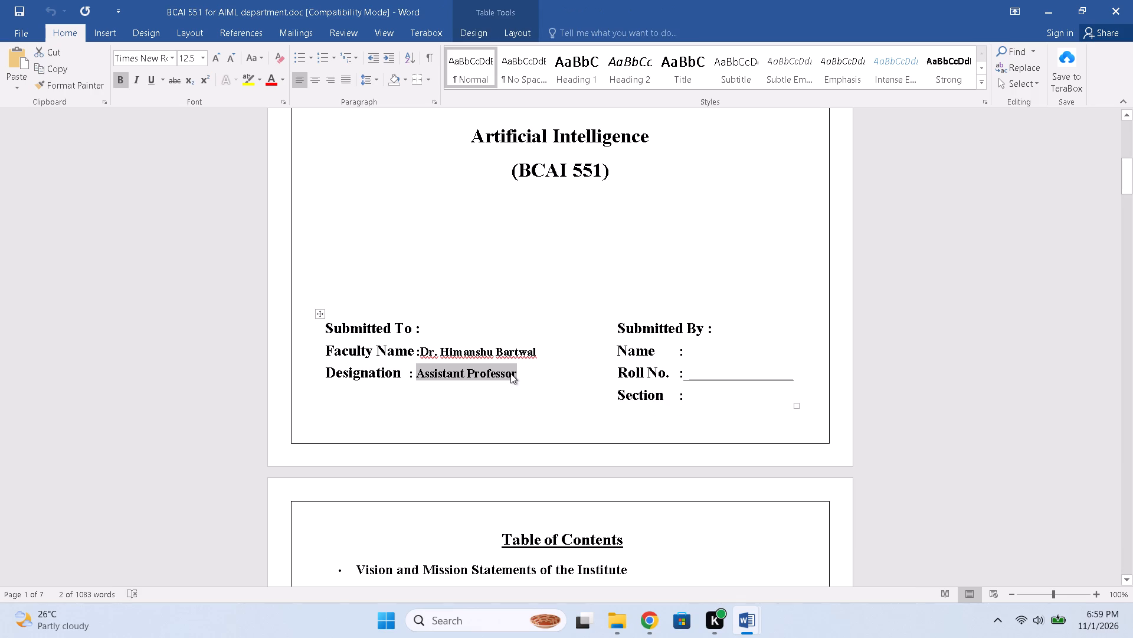
{"action": "key", "text": "ctrl+c"}
{"action": "key", "text": "alt+Tab"}
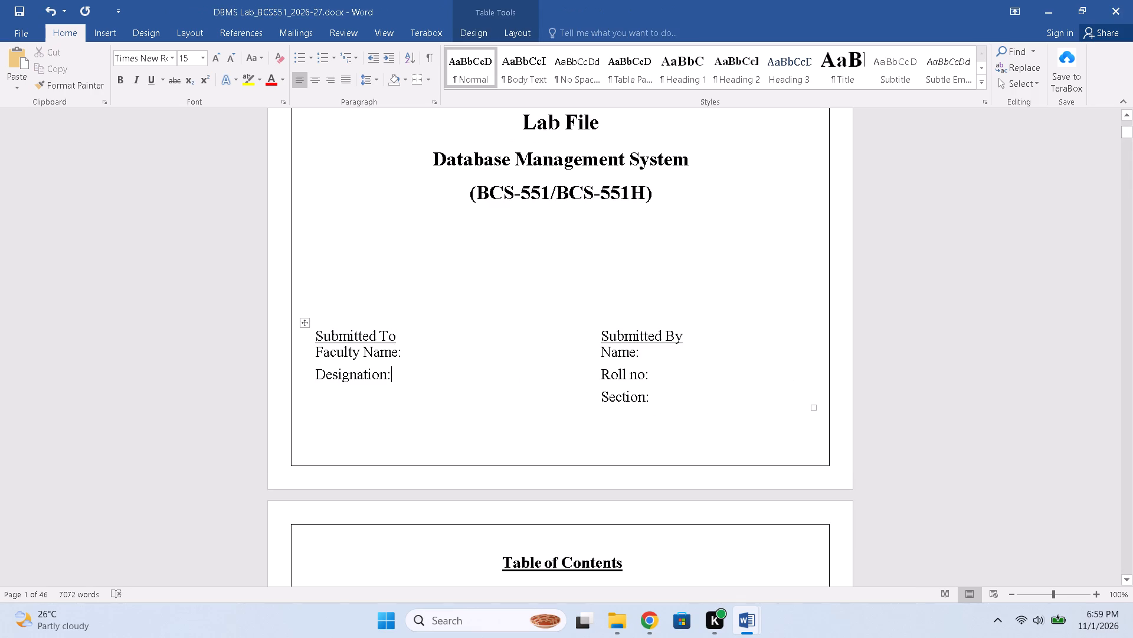
{"action": "key", "text": "ctrl+v"}
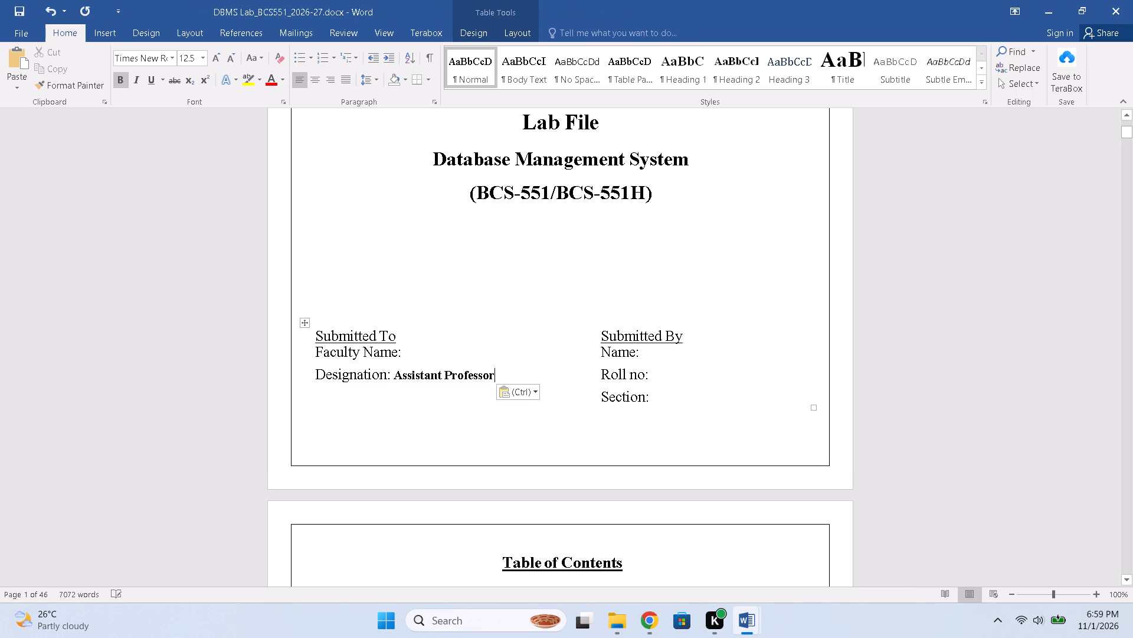
Make the Submitted To and Submitted By blocks on the DBMS cover page bold, including all their field labels.
{"action": "left_click", "coordinate": [391, 375]}
{"action": "left_click_drag", "start_coordinate": [391, 375], "coordinate": [334, 343]}
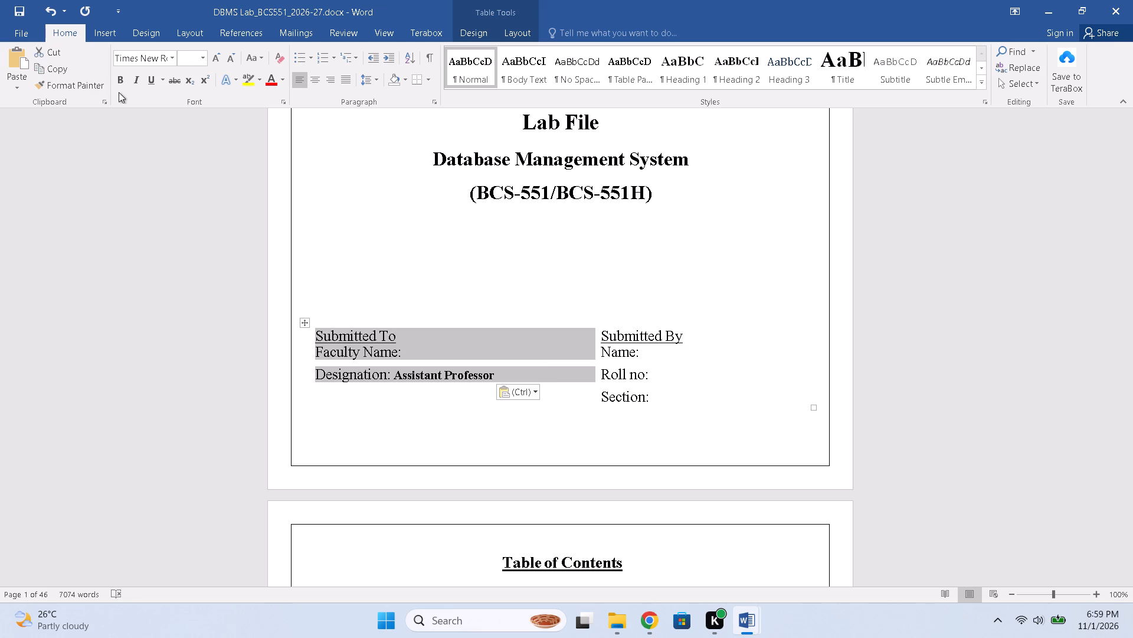
{"action": "left_click", "coordinate": [117, 80]}
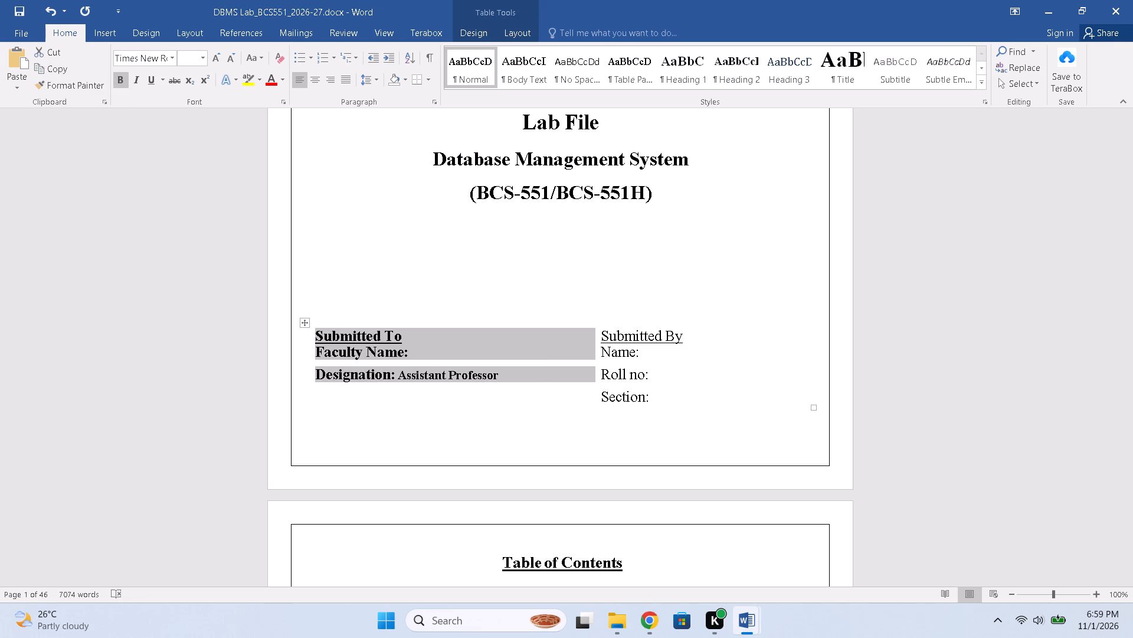
{"action": "left_click", "coordinate": [129, 251]}
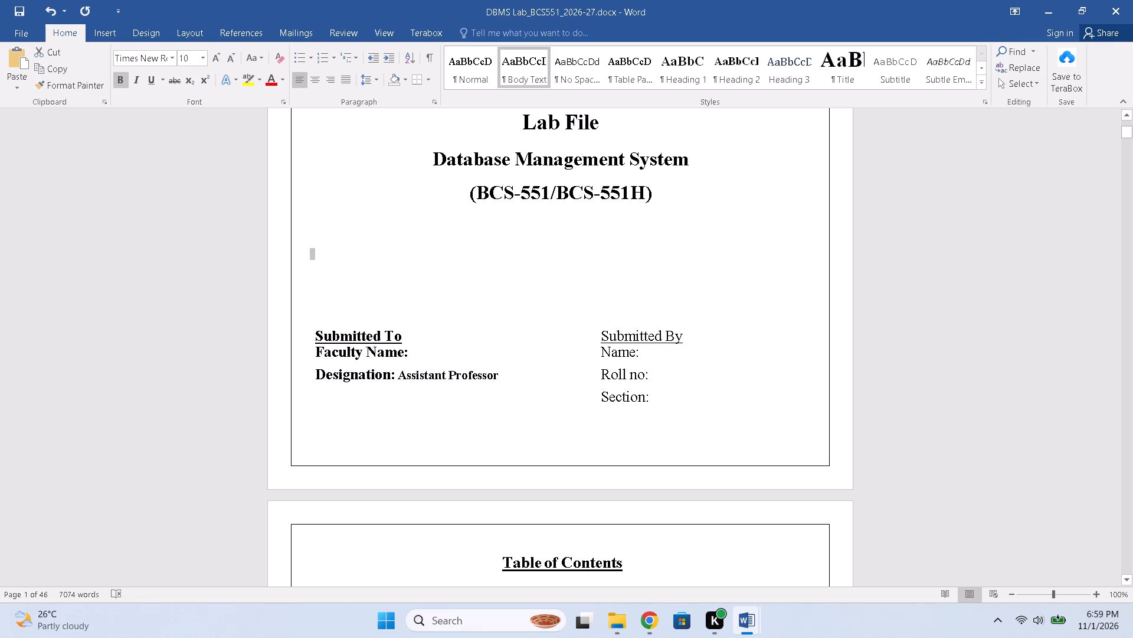
{"action": "left_click_drag", "start_coordinate": [598, 333], "coordinate": [659, 396]}
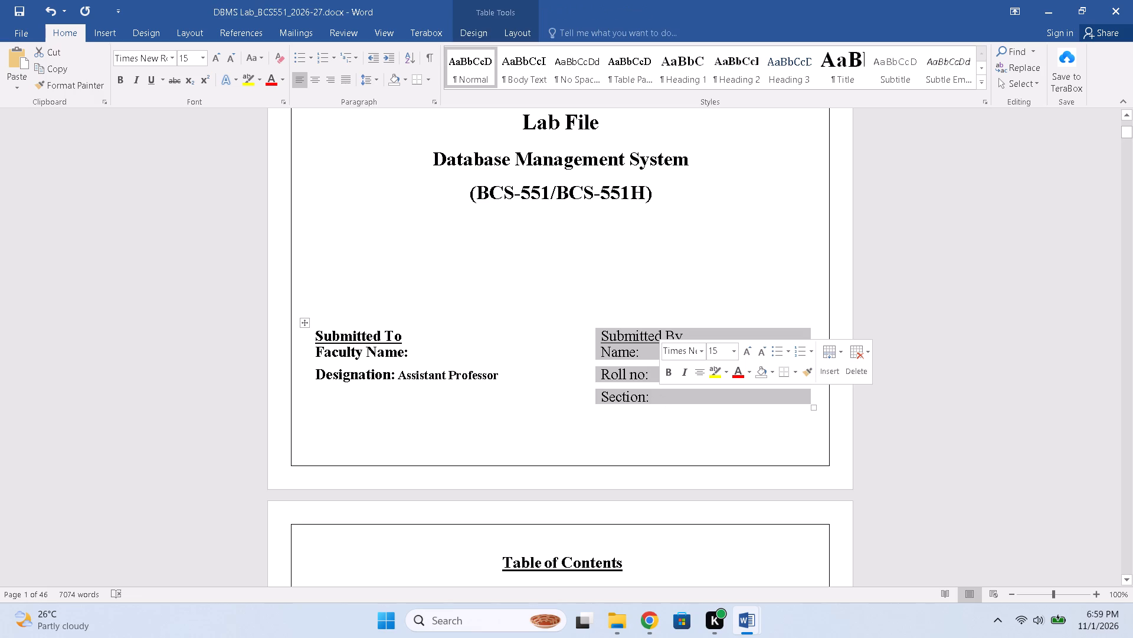
{"action": "left_click", "coordinate": [121, 82]}
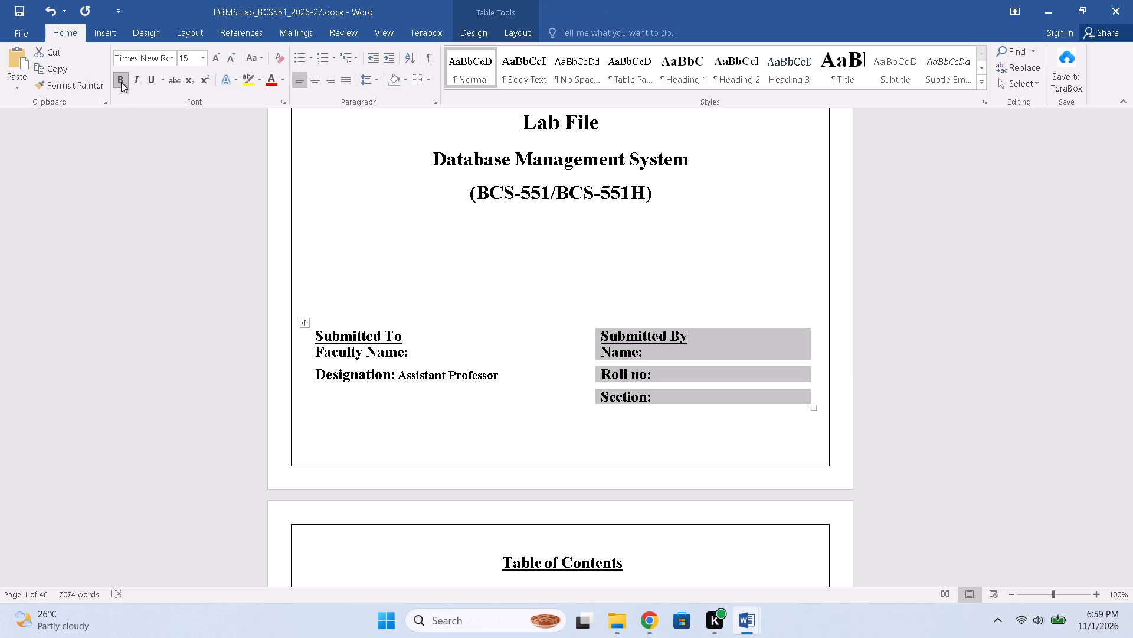
{"action": "left_click", "coordinate": [659, 349]}
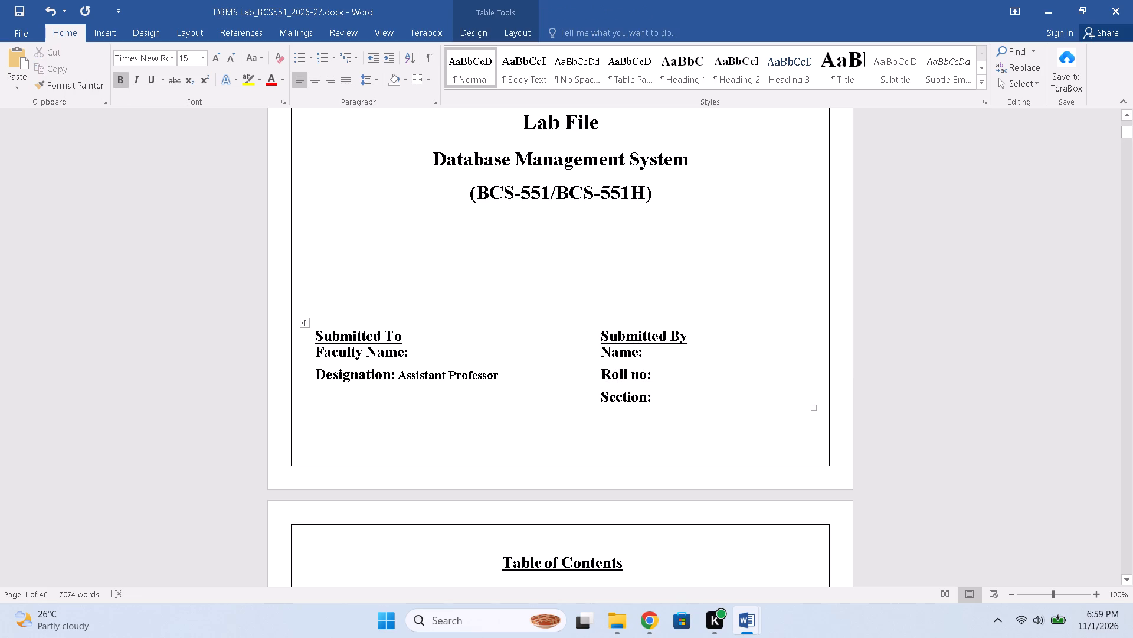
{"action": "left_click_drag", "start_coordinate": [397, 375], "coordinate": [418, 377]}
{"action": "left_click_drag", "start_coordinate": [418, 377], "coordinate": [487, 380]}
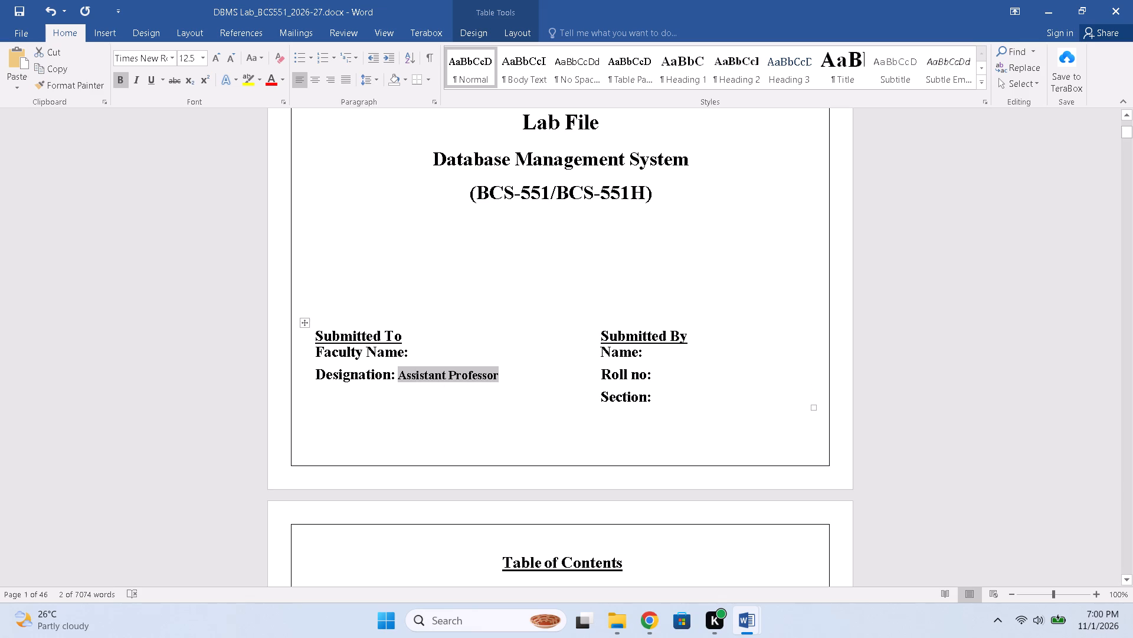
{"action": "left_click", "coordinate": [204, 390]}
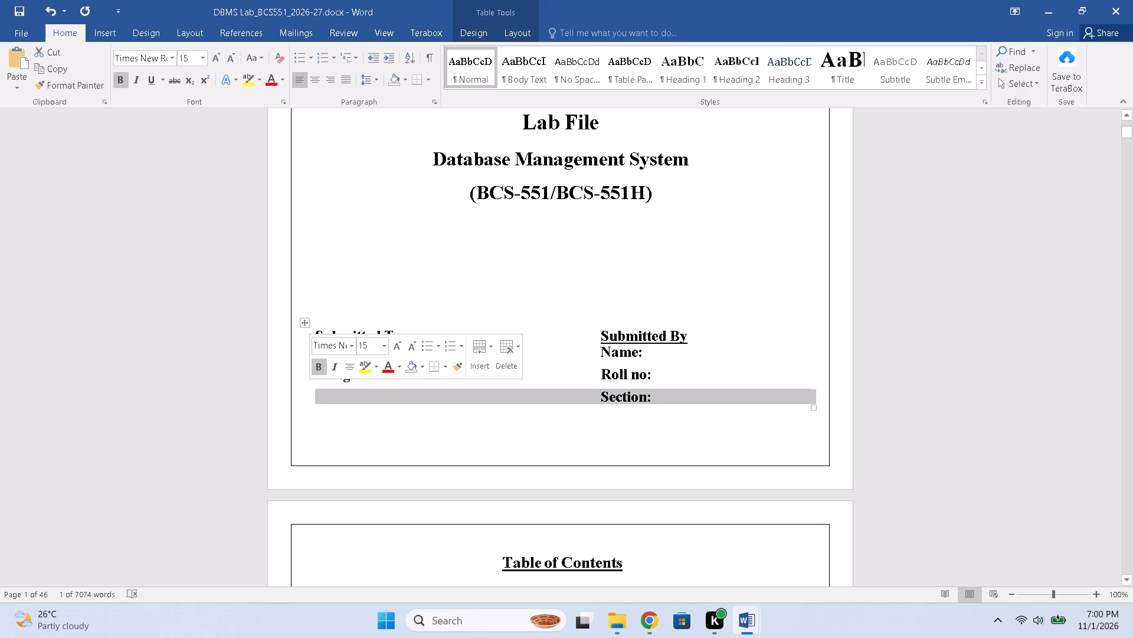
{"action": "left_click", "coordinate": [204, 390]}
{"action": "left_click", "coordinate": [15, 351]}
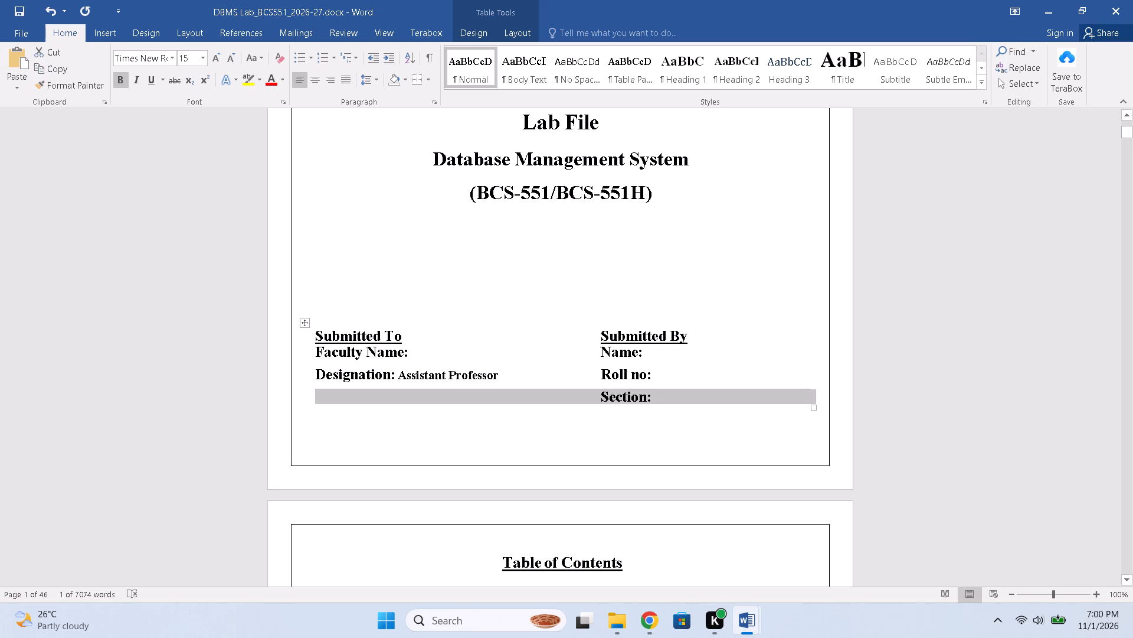
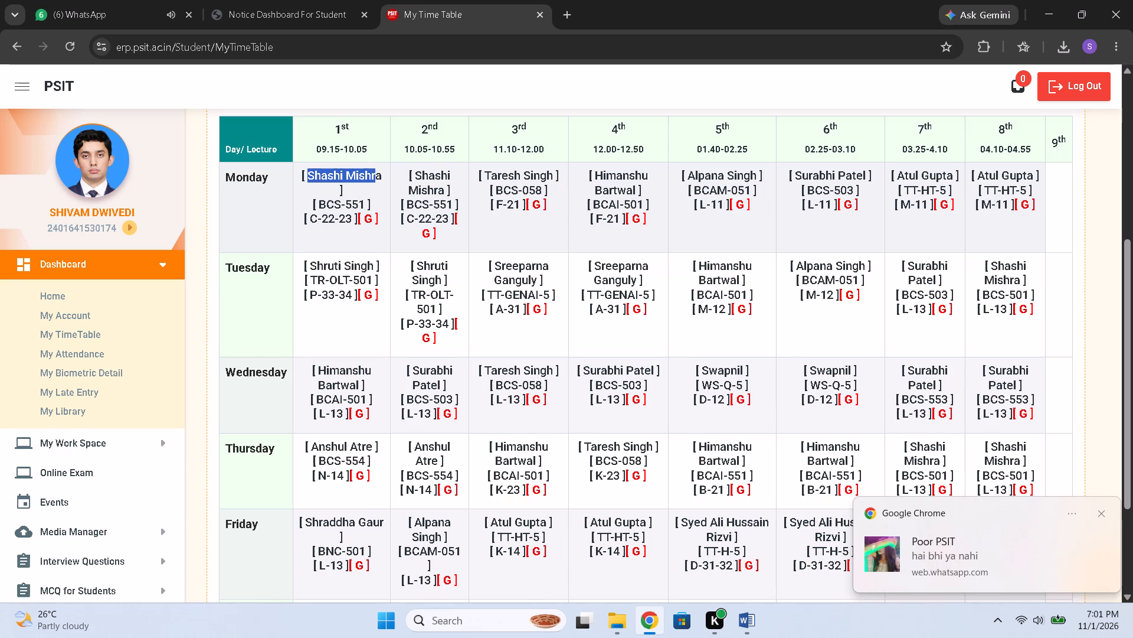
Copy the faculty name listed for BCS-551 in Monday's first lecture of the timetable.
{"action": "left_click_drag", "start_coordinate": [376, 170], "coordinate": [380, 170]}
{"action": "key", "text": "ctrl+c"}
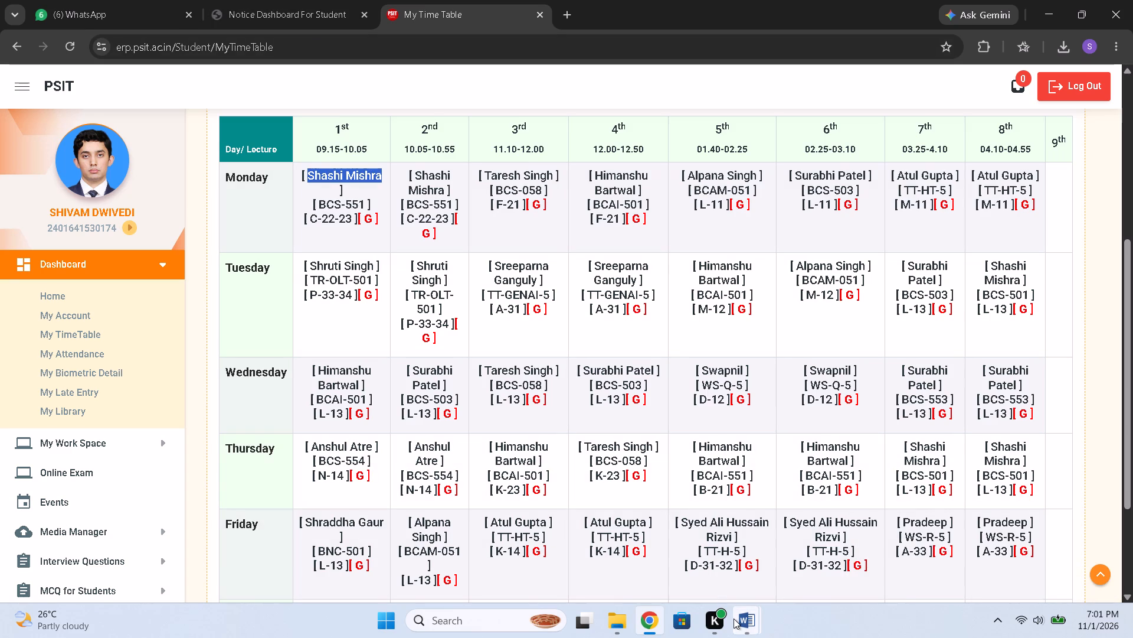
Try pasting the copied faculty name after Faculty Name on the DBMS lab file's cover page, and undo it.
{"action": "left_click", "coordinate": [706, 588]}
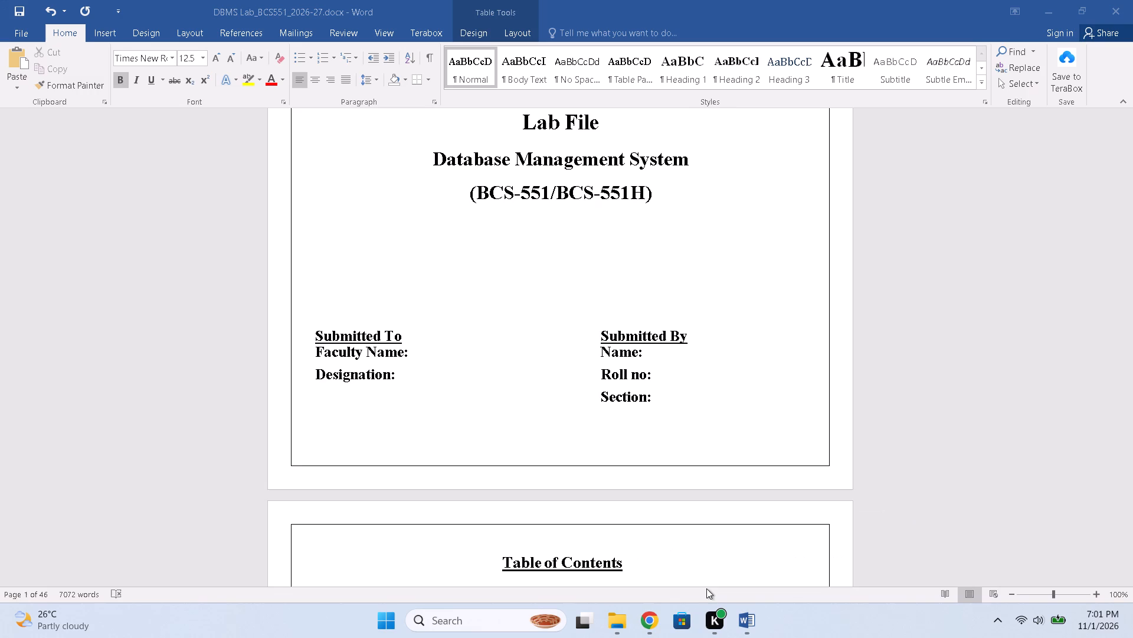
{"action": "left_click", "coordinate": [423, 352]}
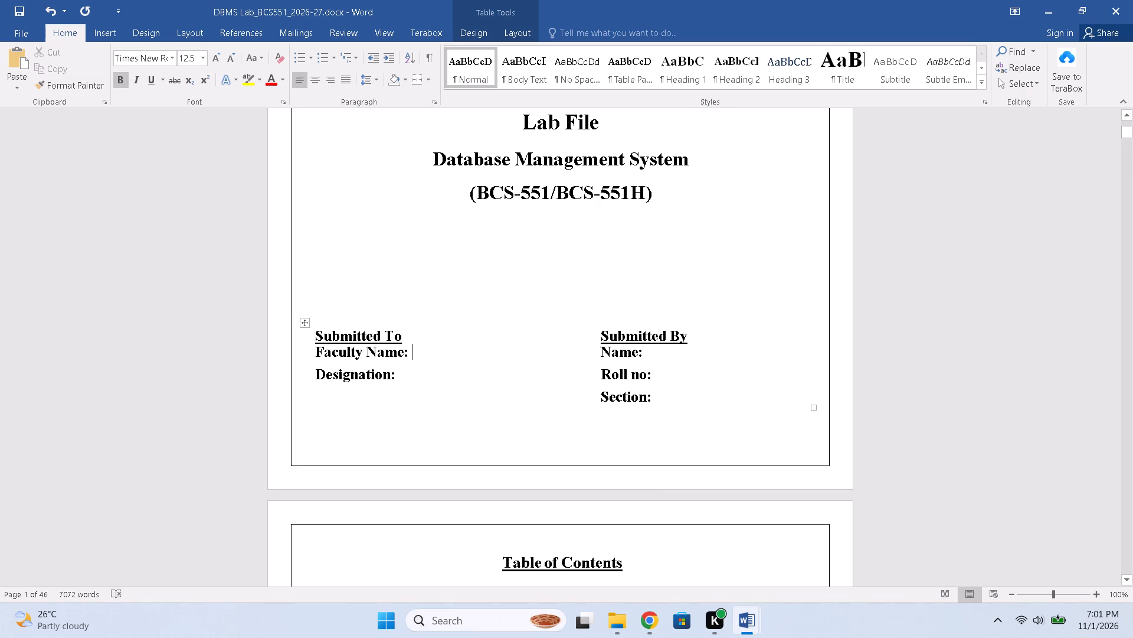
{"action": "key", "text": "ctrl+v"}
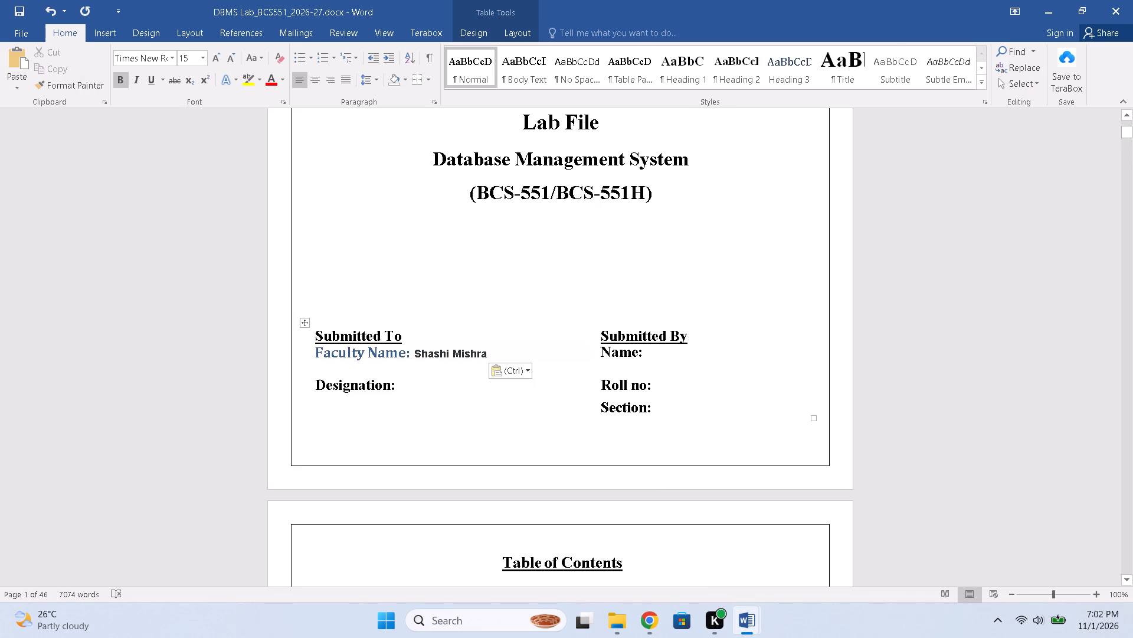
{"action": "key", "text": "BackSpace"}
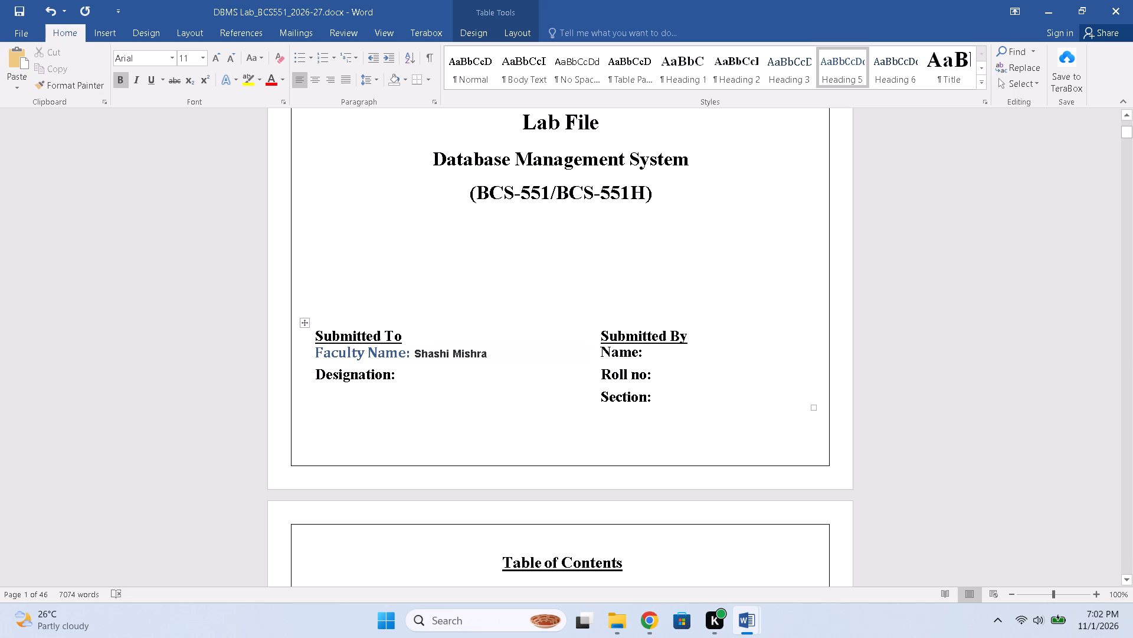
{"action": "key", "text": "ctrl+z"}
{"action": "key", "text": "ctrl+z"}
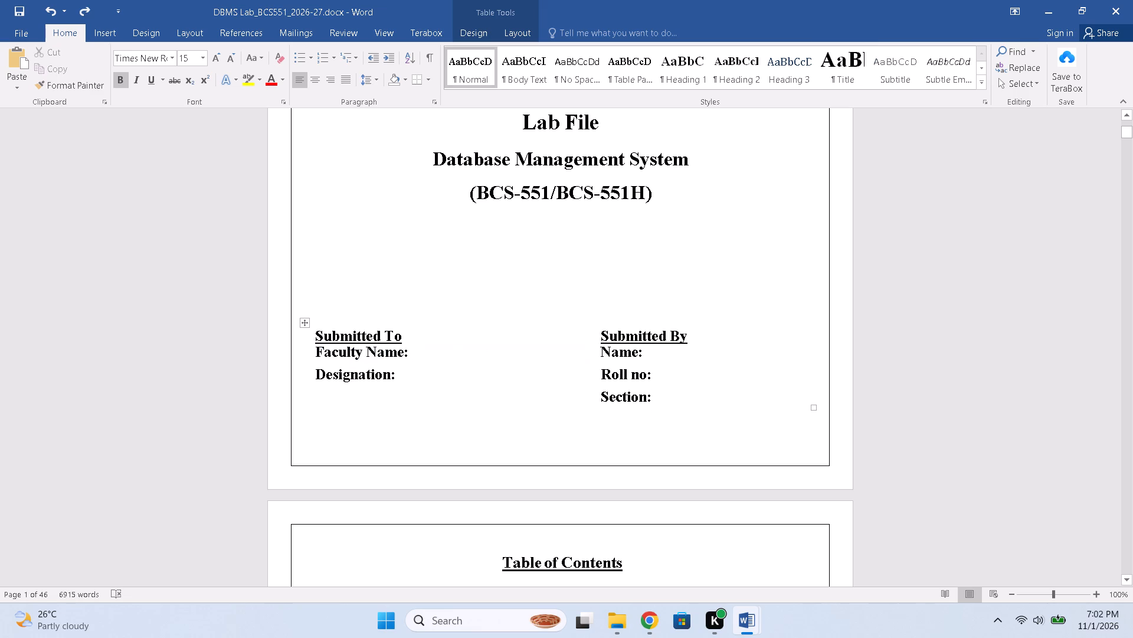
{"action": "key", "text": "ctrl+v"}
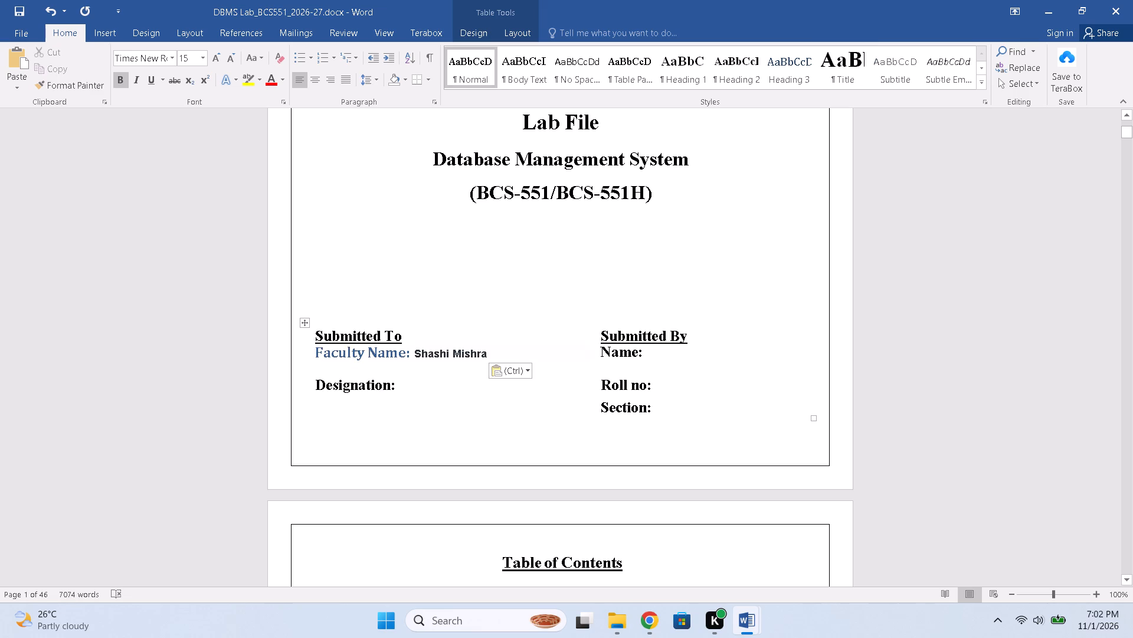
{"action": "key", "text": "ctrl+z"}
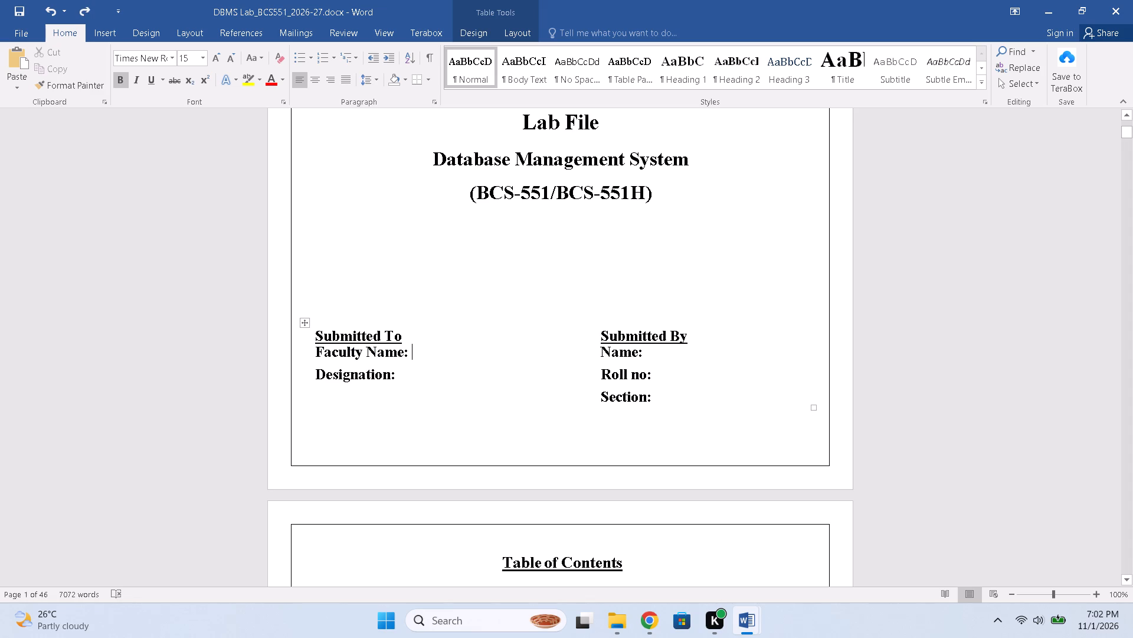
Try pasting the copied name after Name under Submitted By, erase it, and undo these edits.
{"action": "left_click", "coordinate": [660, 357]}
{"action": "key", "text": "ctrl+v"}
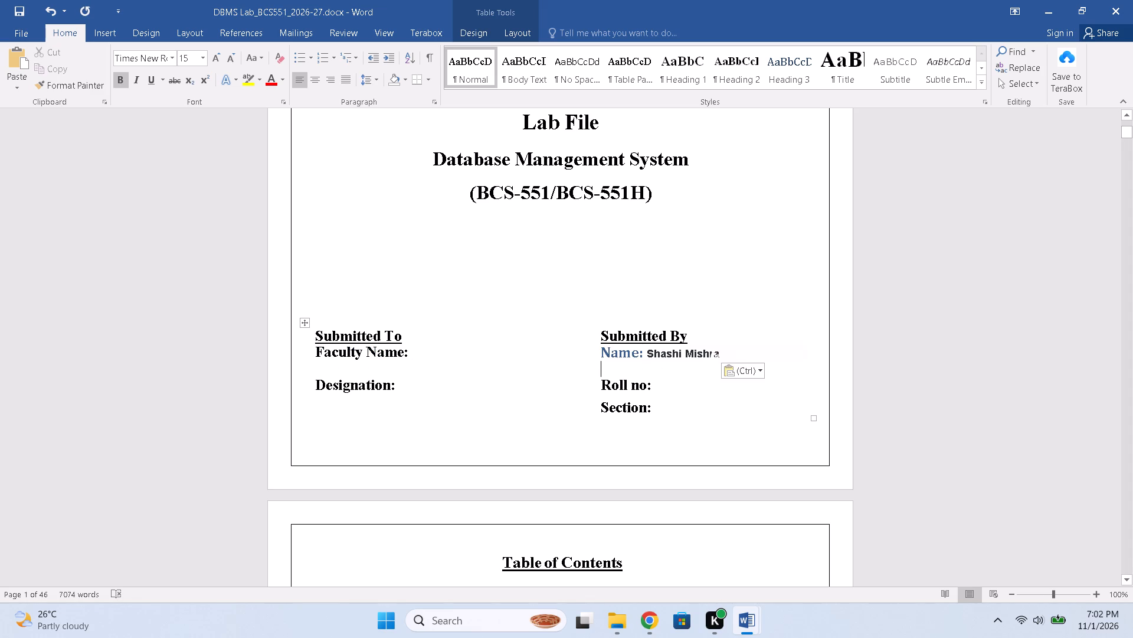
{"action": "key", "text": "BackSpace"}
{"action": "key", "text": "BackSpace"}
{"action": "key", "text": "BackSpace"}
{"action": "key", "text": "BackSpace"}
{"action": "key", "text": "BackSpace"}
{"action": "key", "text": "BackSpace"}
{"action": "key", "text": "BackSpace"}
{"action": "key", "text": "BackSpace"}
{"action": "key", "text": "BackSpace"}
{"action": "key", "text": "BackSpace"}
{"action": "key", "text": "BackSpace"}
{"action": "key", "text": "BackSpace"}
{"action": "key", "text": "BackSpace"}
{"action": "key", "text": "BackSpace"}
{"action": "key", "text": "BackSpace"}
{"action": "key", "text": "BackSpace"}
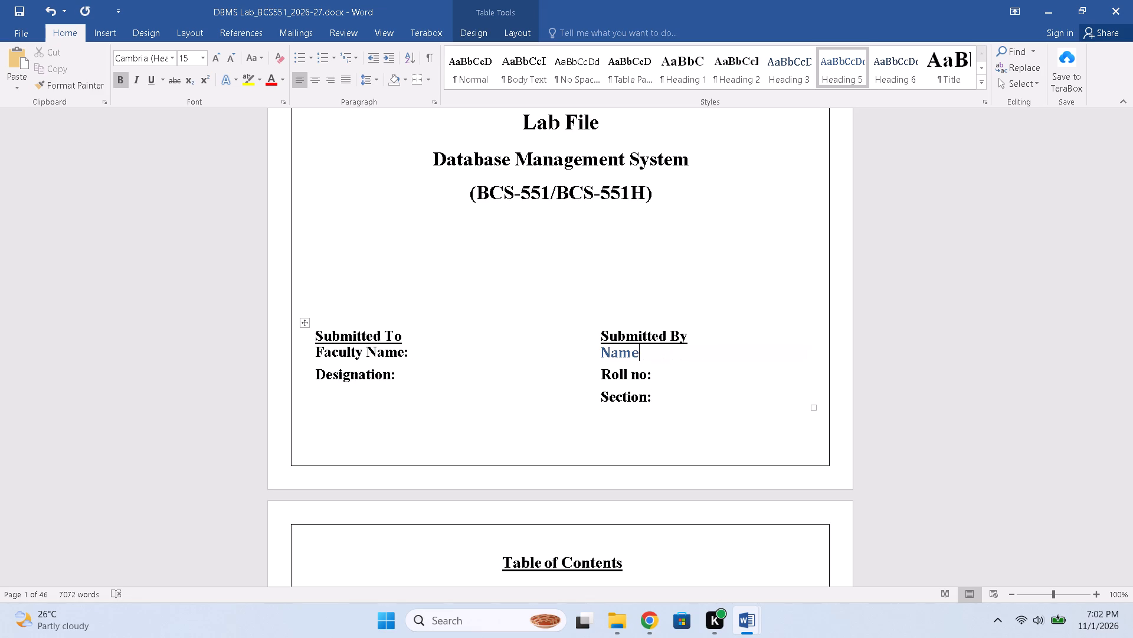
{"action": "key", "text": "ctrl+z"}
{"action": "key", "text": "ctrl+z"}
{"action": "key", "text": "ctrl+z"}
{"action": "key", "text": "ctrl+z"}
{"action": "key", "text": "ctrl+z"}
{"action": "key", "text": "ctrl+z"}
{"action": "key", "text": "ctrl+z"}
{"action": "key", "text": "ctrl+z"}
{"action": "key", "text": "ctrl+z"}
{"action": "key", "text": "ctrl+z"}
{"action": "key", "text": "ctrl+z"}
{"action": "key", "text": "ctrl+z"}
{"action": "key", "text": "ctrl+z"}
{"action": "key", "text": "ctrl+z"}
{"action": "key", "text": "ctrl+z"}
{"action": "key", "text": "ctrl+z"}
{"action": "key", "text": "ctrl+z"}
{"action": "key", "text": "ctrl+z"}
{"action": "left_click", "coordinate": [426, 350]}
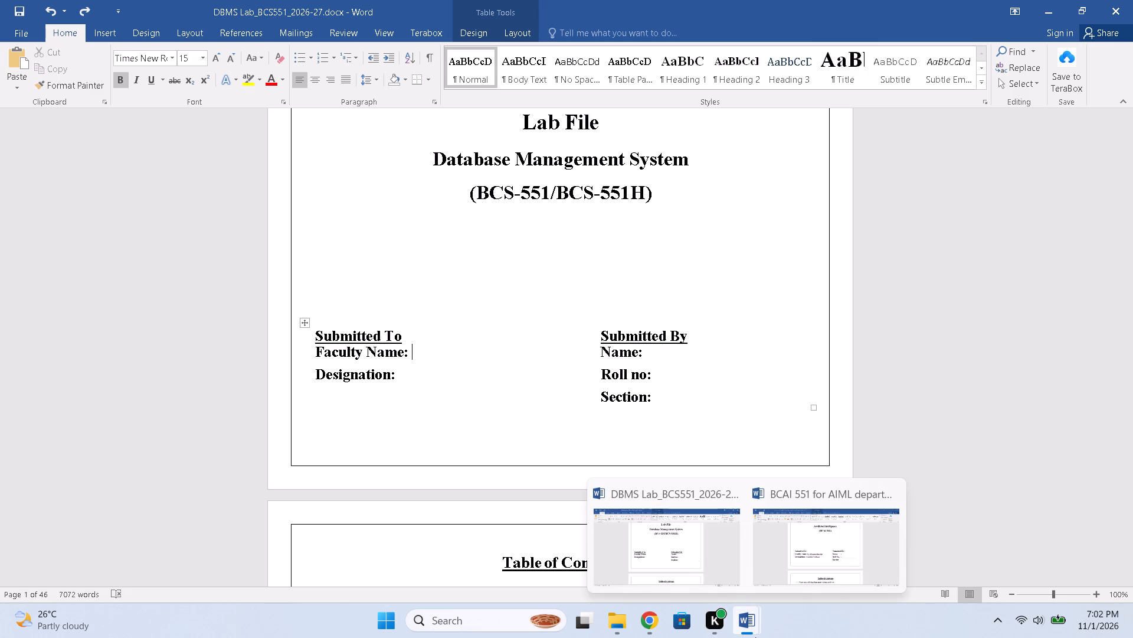
Copy the designation Assistant Professor from the BCAI 551 file's cover page.
{"action": "left_click", "coordinate": [826, 553]}
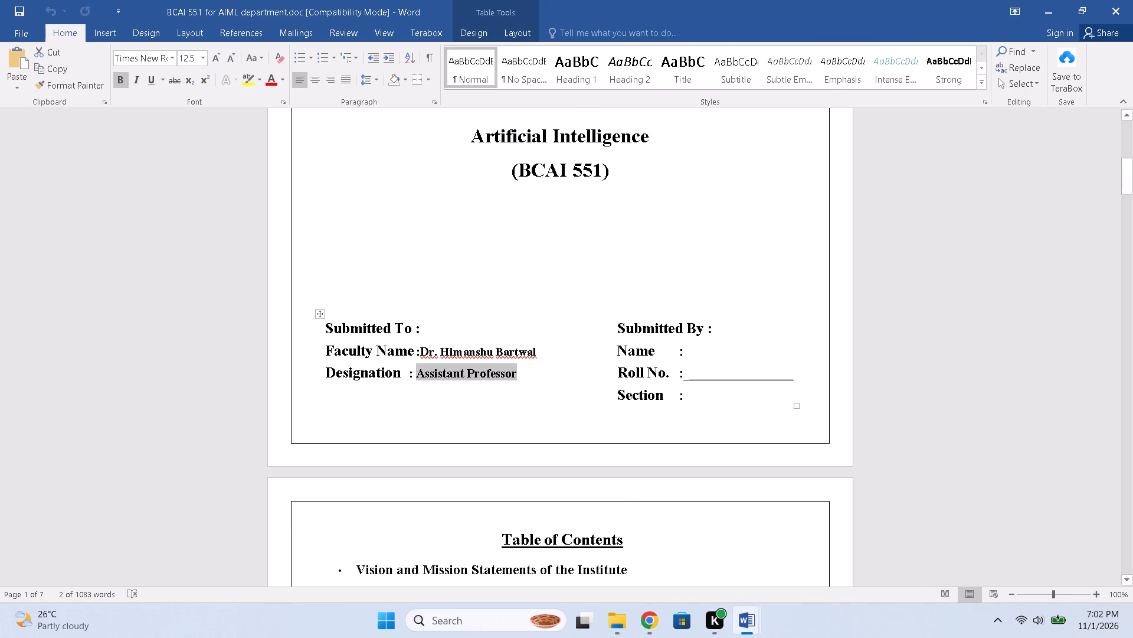
{"action": "left_click", "coordinate": [517, 368]}
{"action": "left_click_drag", "start_coordinate": [514, 372], "coordinate": [448, 372]}
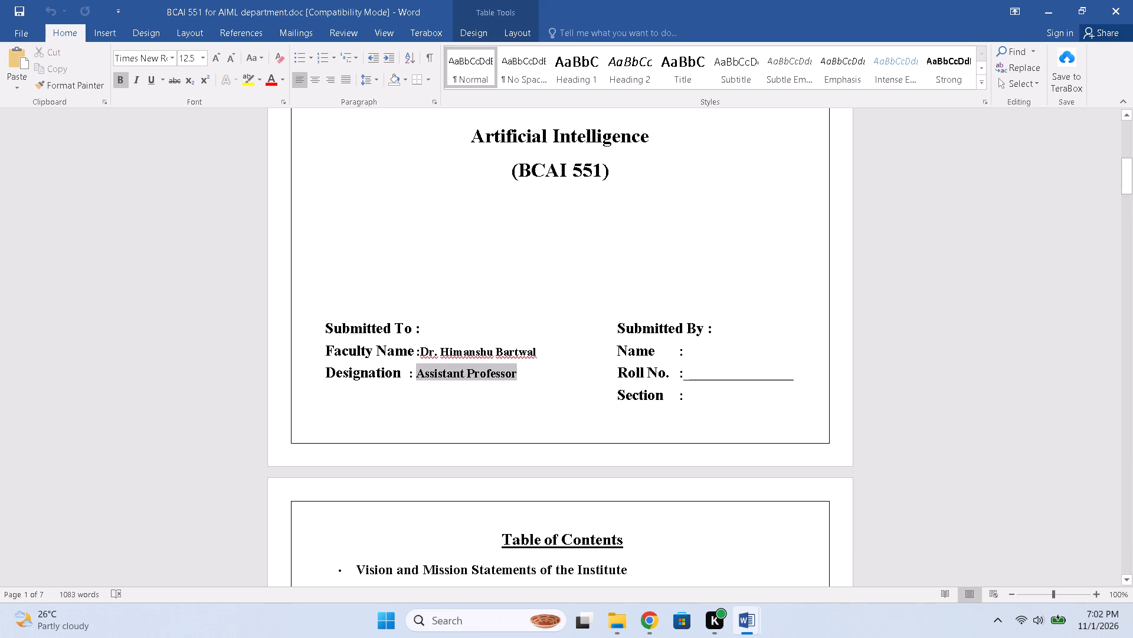
{"action": "left_click_drag", "start_coordinate": [448, 372], "coordinate": [431, 372]}
{"action": "key", "text": "ctrl+c"}
Return to the DBMS lab file and place the insertion point after Designation under Submitted To.
{"action": "left_click", "coordinate": [658, 618]}
{"action": "left_click", "coordinate": [749, 617]}
{"action": "left_click", "coordinate": [693, 565]}
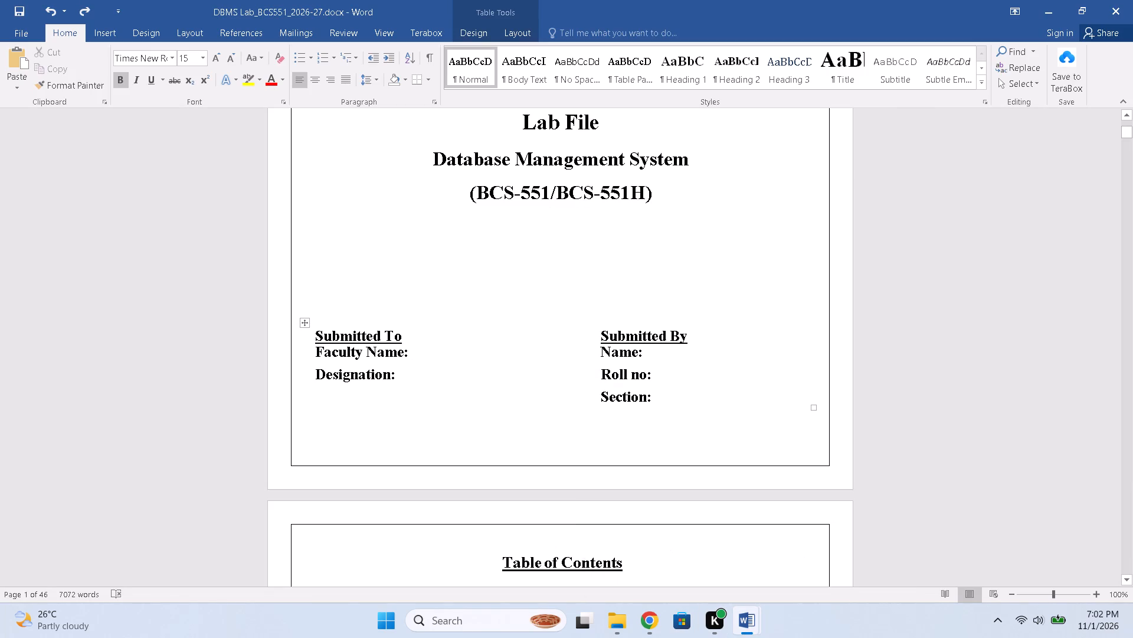
{"action": "left_click", "coordinate": [415, 376]}
{"action": "left_click", "coordinate": [11, 15]}
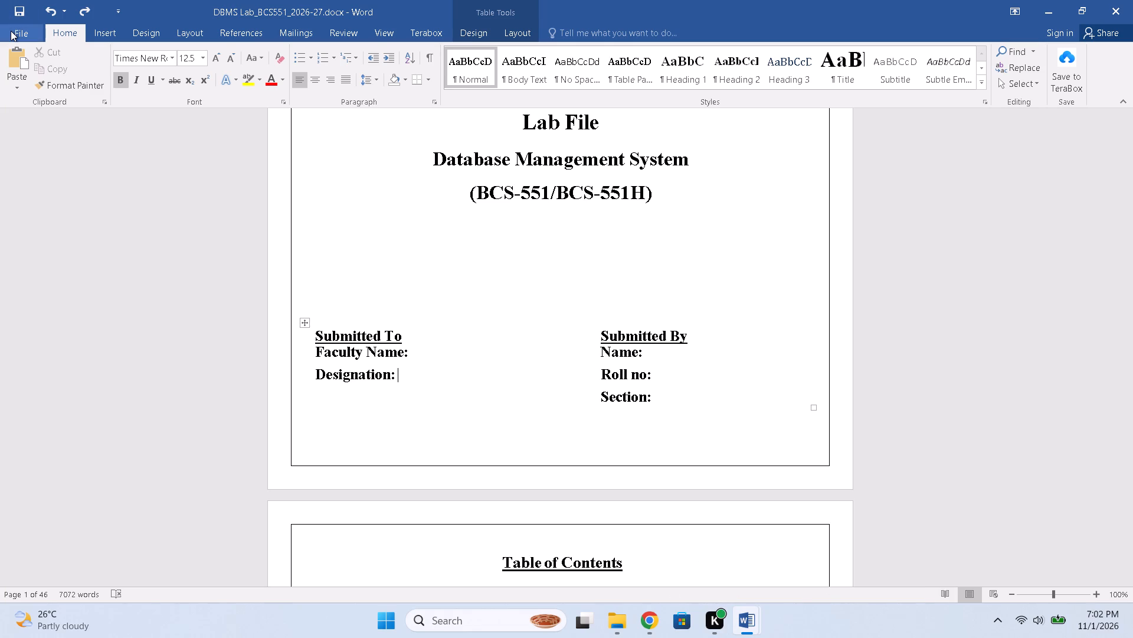
Start a PDF export of the DBMS lab document and create a folder named printable on Local Disk (D:) for it.
{"action": "left_click", "coordinate": [11, 31]}
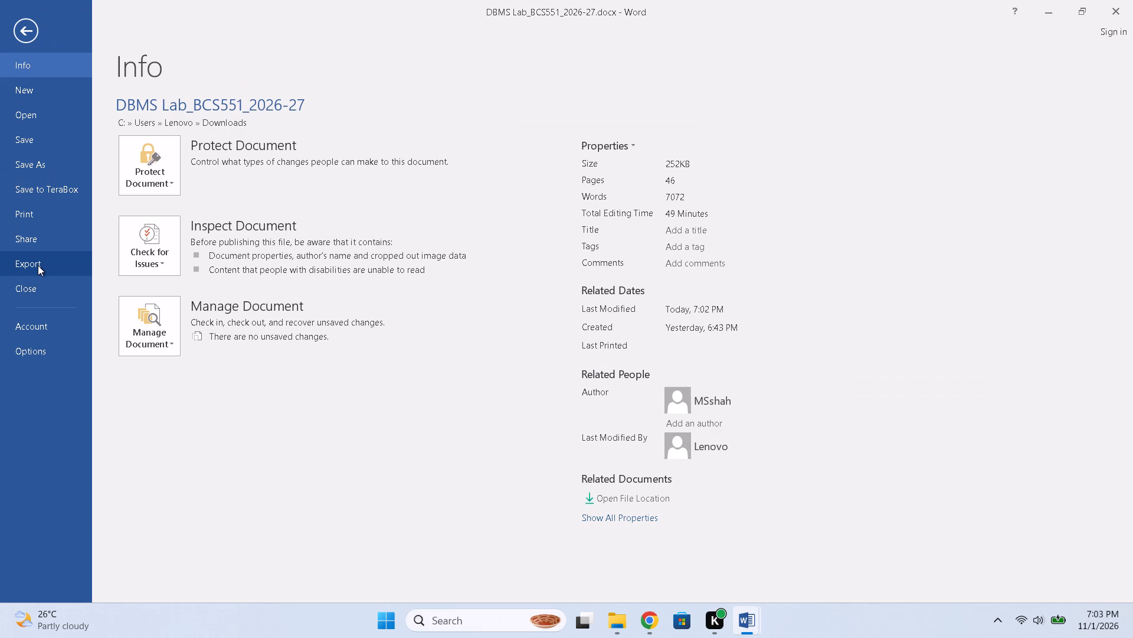
{"action": "left_click", "coordinate": [38, 265]}
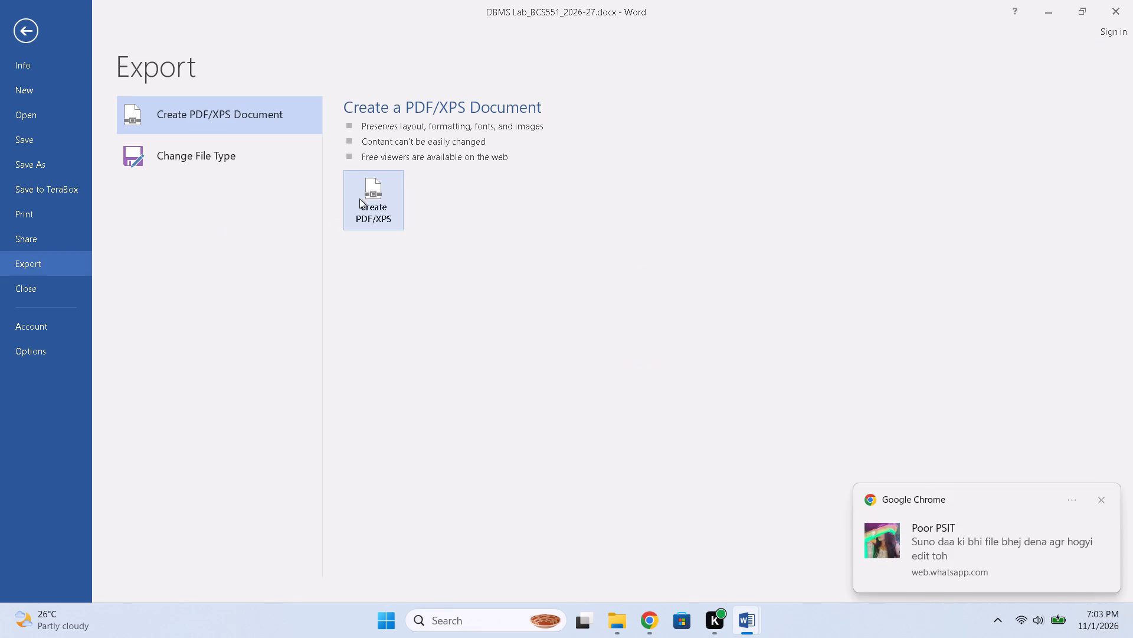
{"action": "left_click", "coordinate": [368, 198]}
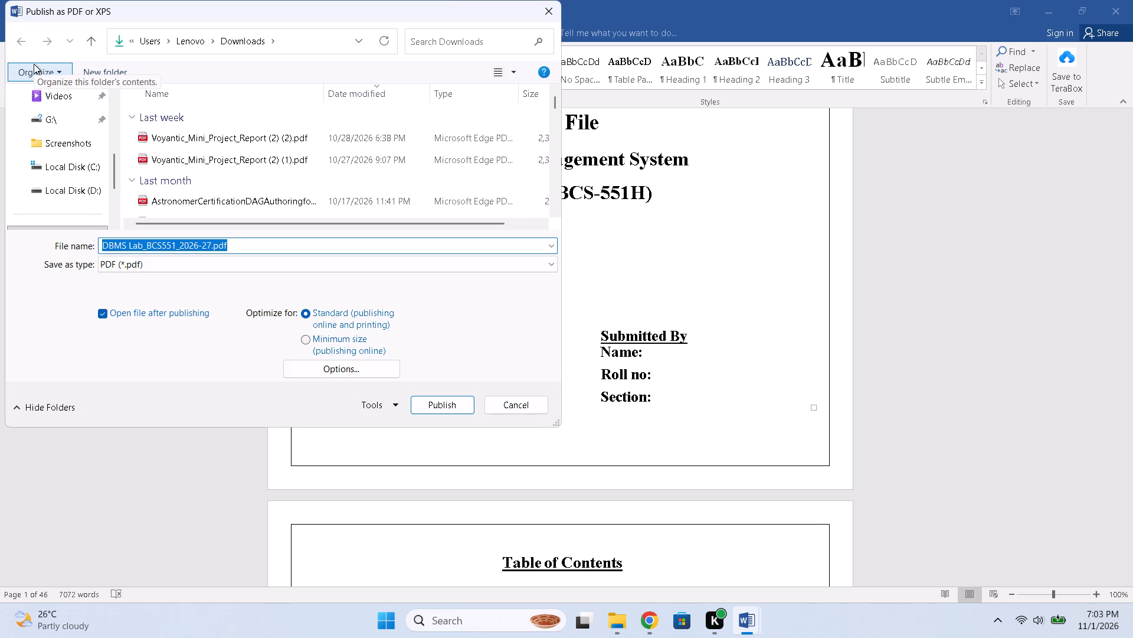
{"action": "left_click", "coordinate": [50, 188]}
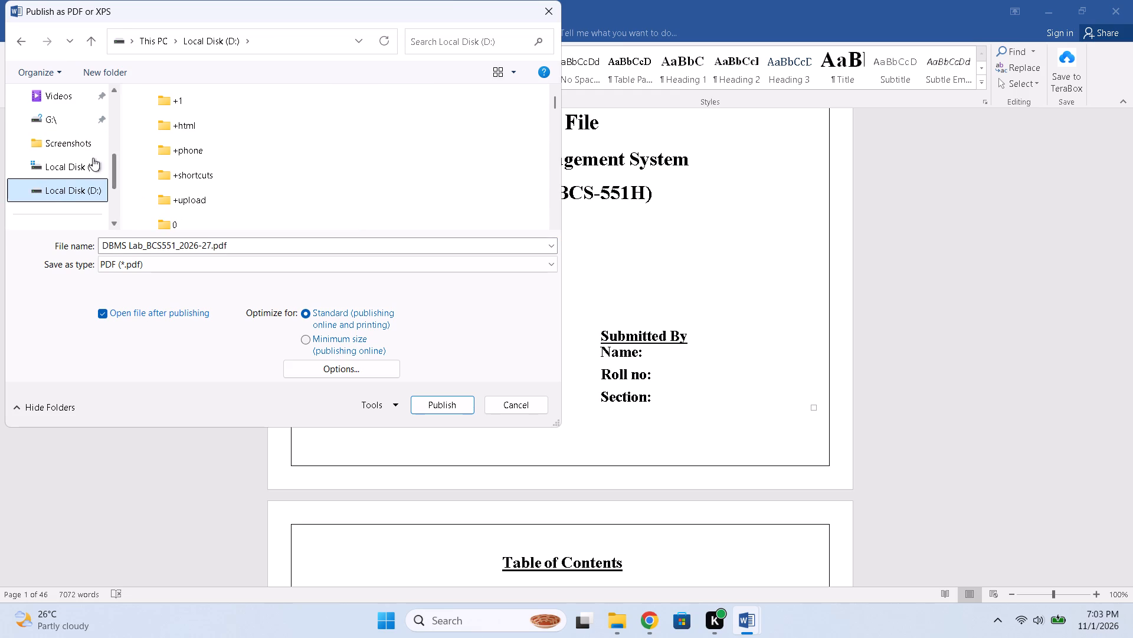
{"action": "left_click", "coordinate": [90, 77]}
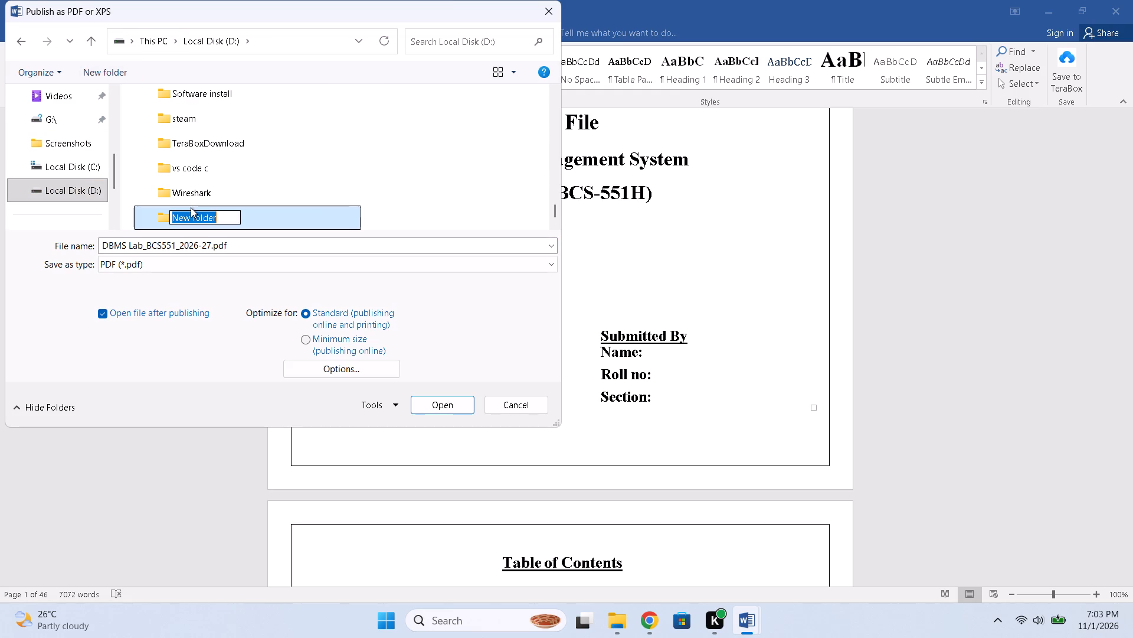
{"action": "key", "text": "BackSpace"}
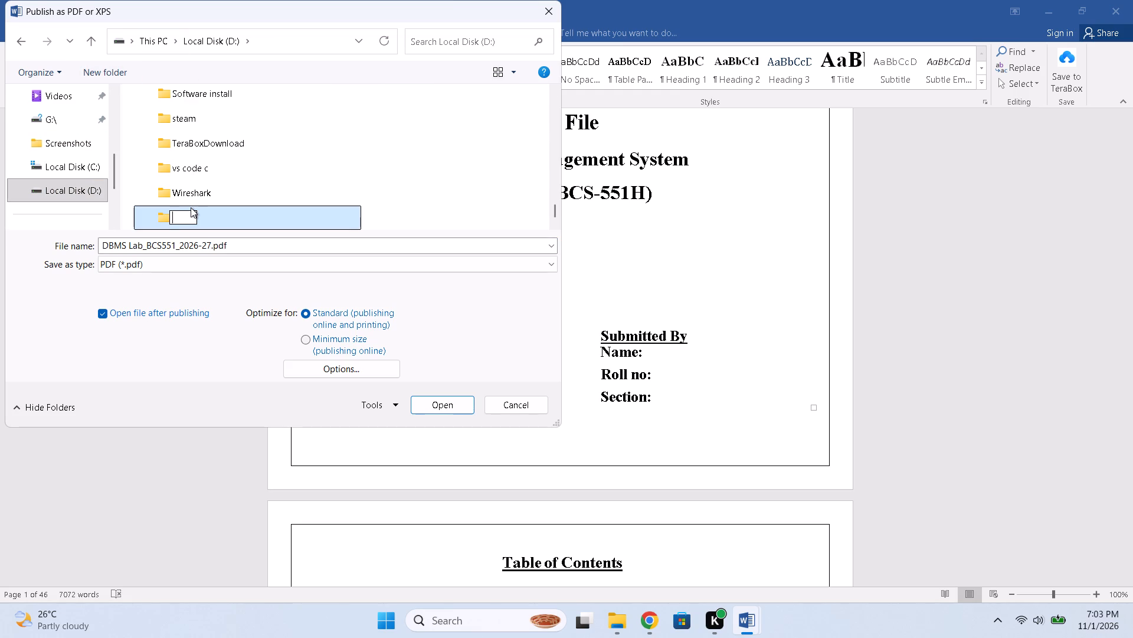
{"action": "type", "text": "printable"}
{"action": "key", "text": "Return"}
Publish the document as DBMS Lab_BCS551_2026-27.pdf in the printable folder.
{"action": "double_click", "coordinate": [191, 207]}
{"action": "left_click", "coordinate": [450, 401]}
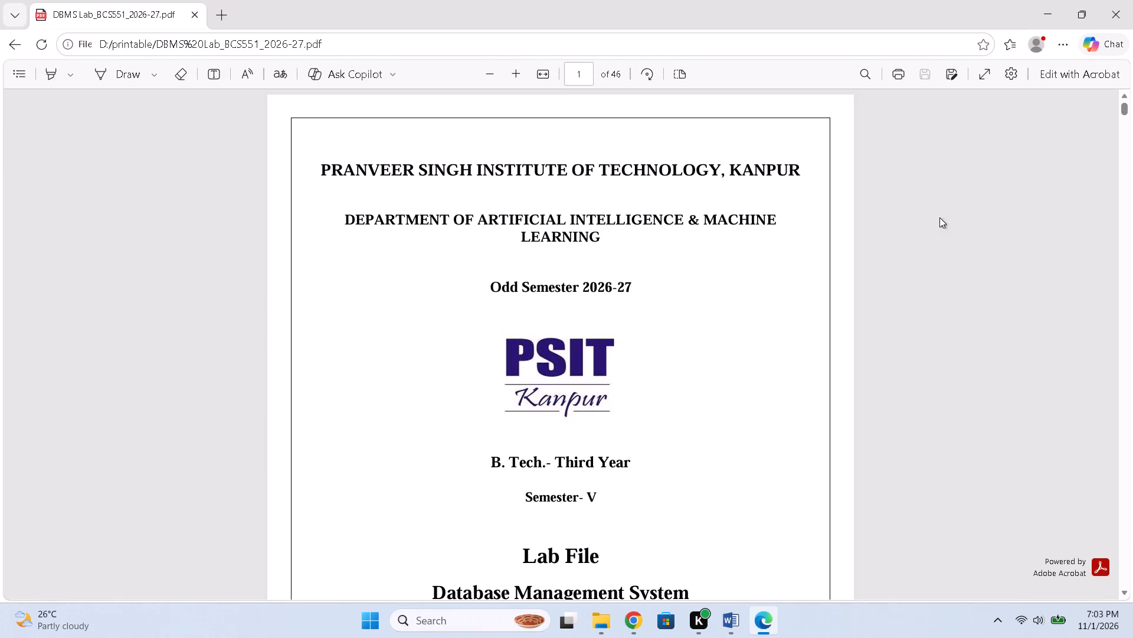
Review the exported DBMS Lab_BCS551_2026-27.pdf from the cover page through the last page, and close the PDF.
{"action": "left_click_drag", "start_coordinate": [1126, 110], "coordinate": [1127, 141]}
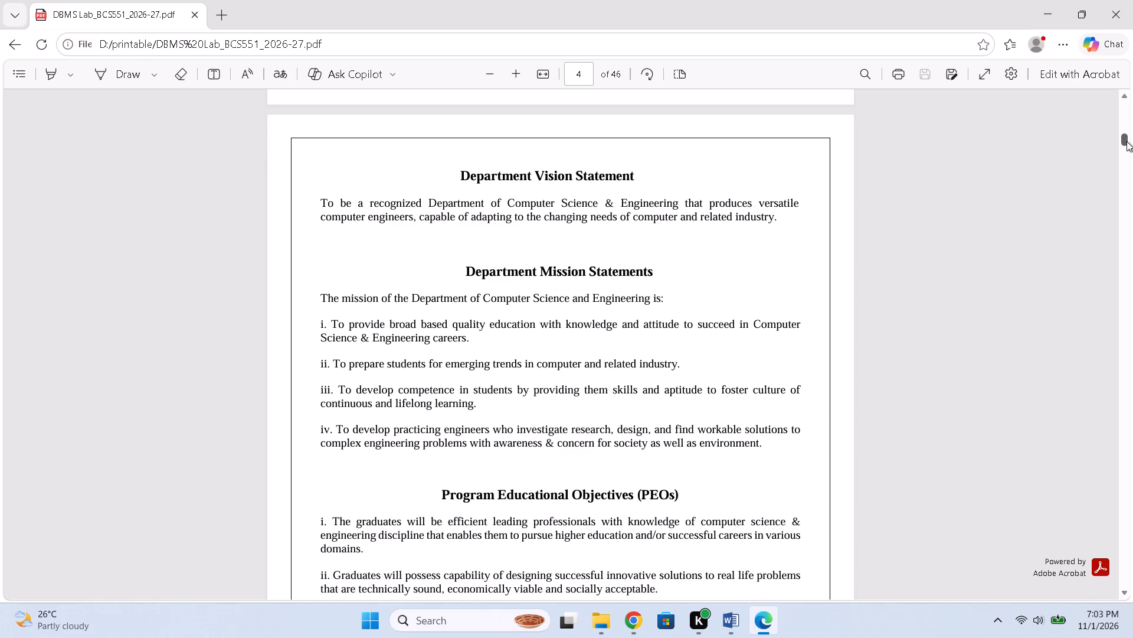
{"action": "left_click_drag", "start_coordinate": [1127, 141], "coordinate": [1129, 113]}
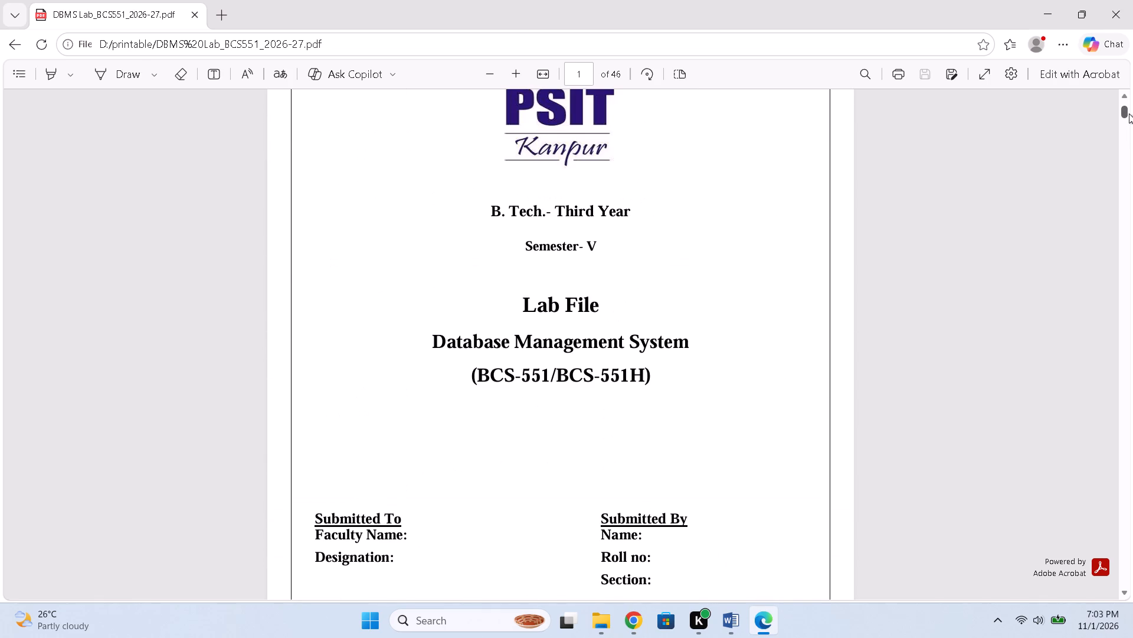
{"action": "left_click_drag", "start_coordinate": [1129, 113], "coordinate": [1131, 162]}
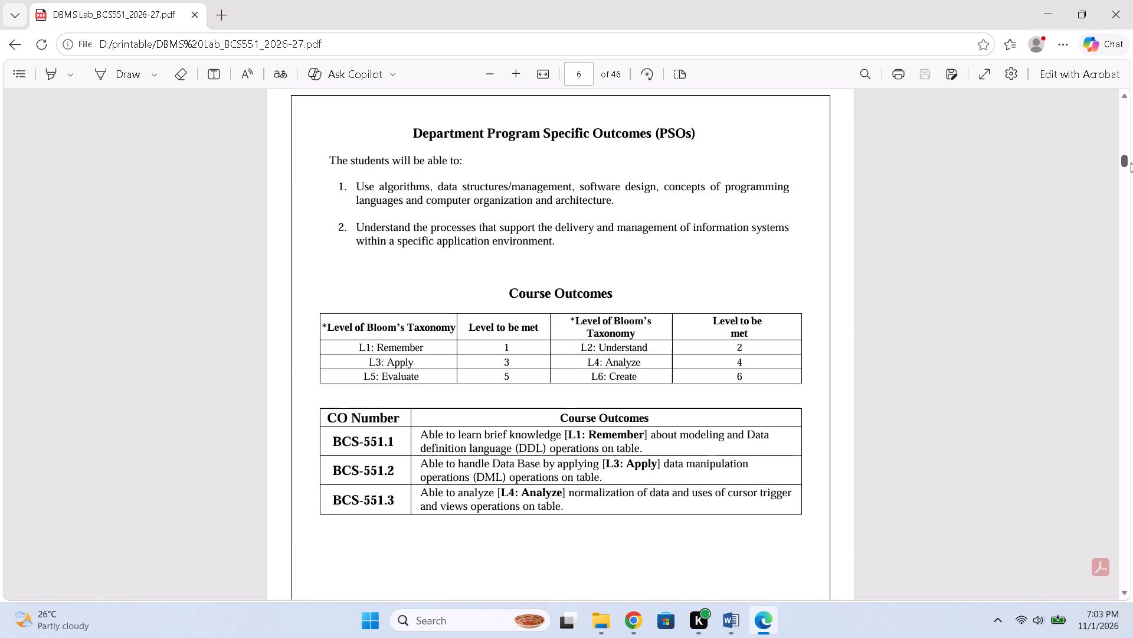
{"action": "left_click_drag", "start_coordinate": [1131, 162], "coordinate": [1132, 132]}
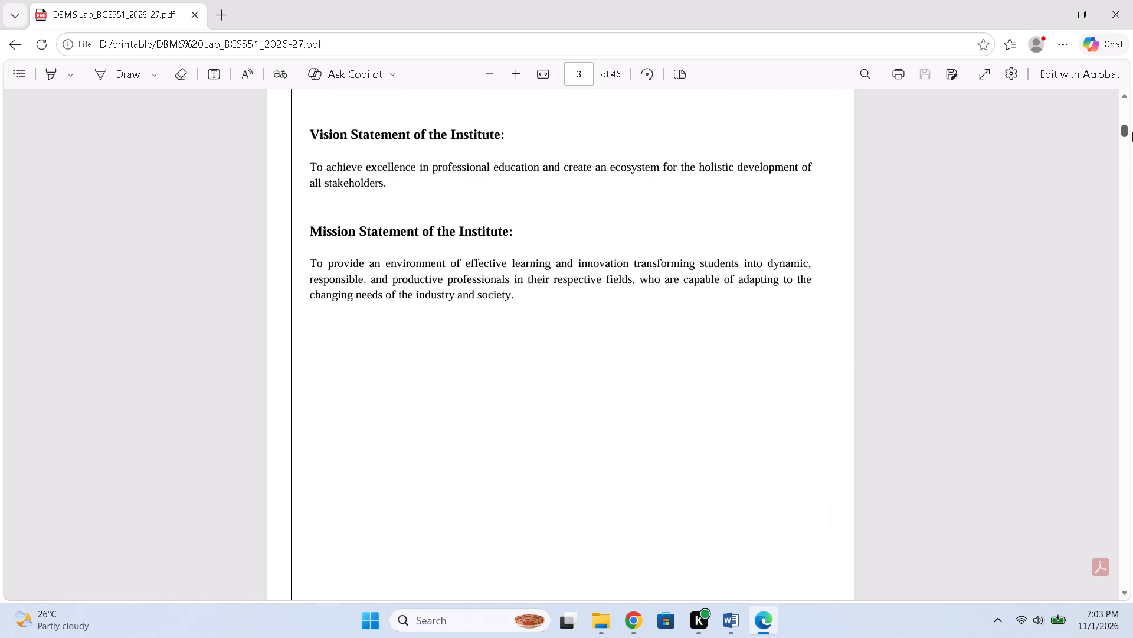
{"action": "left_click_drag", "start_coordinate": [1132, 132], "coordinate": [1132, 127]}
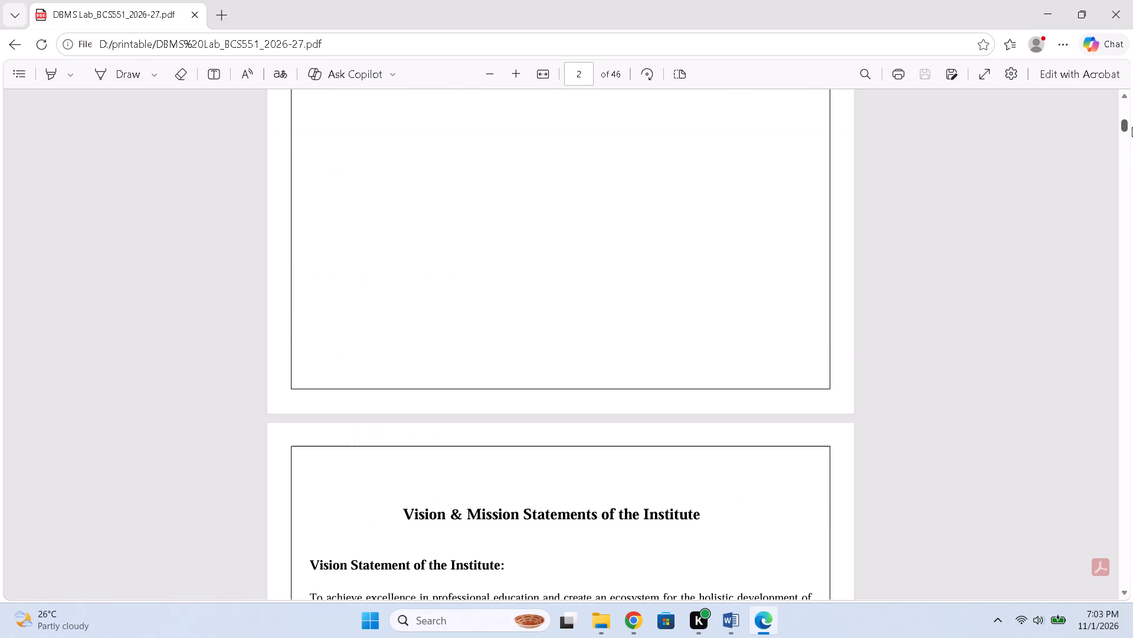
{"action": "left_click_drag", "start_coordinate": [1132, 127], "coordinate": [1132, 206]}
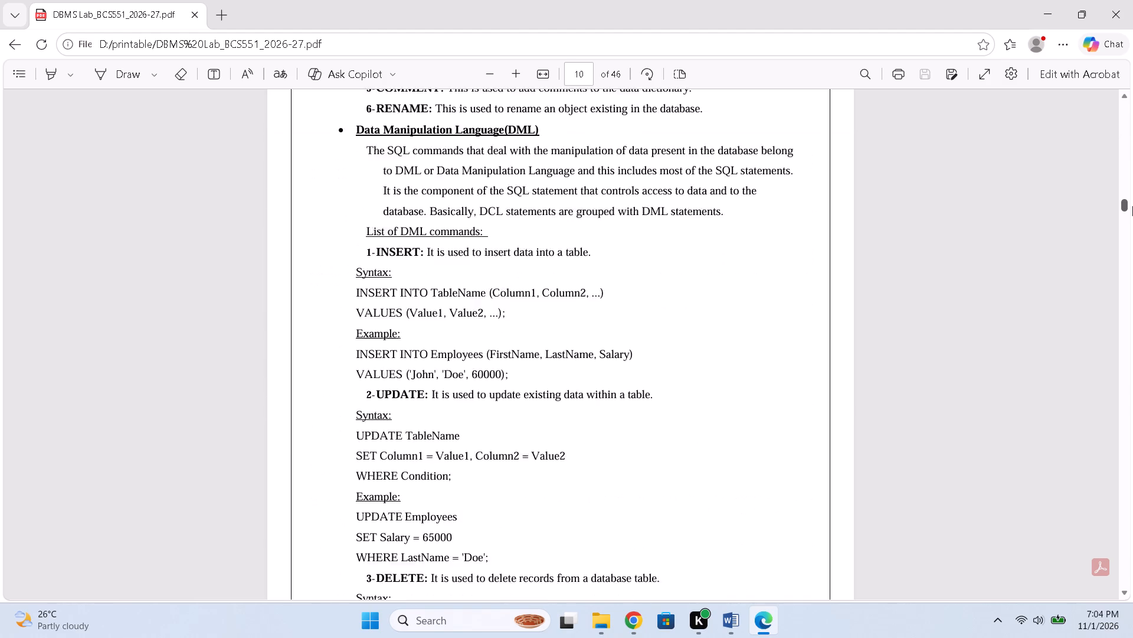
{"action": "left_click_drag", "start_coordinate": [1132, 206], "coordinate": [1132, 437]}
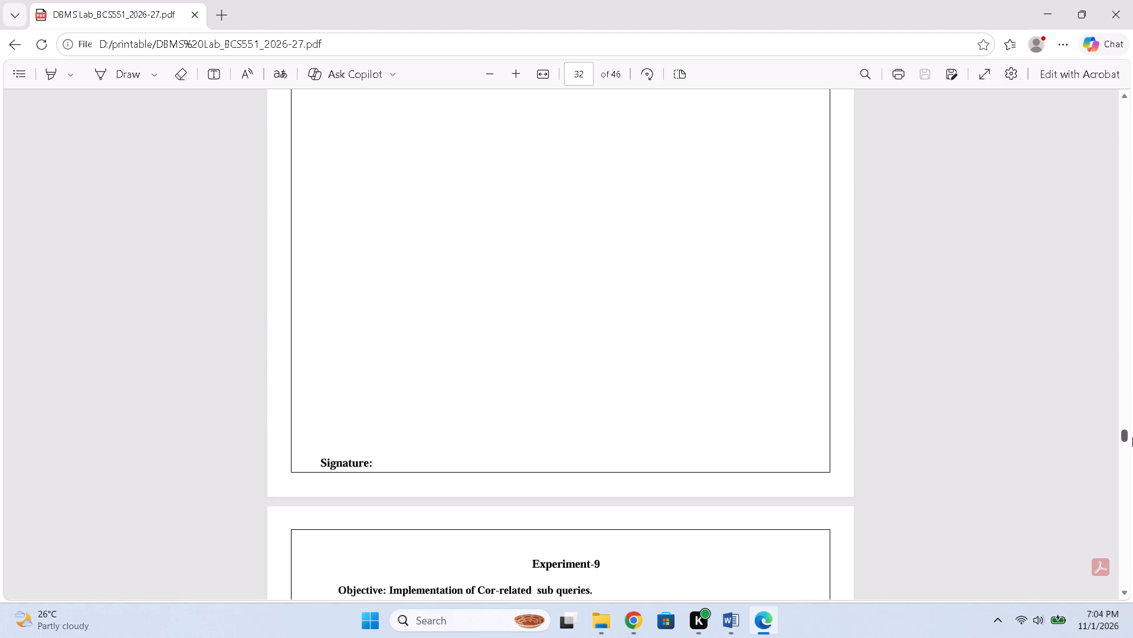
{"action": "left_click_drag", "start_coordinate": [1132, 437], "coordinate": [1132, 622]}
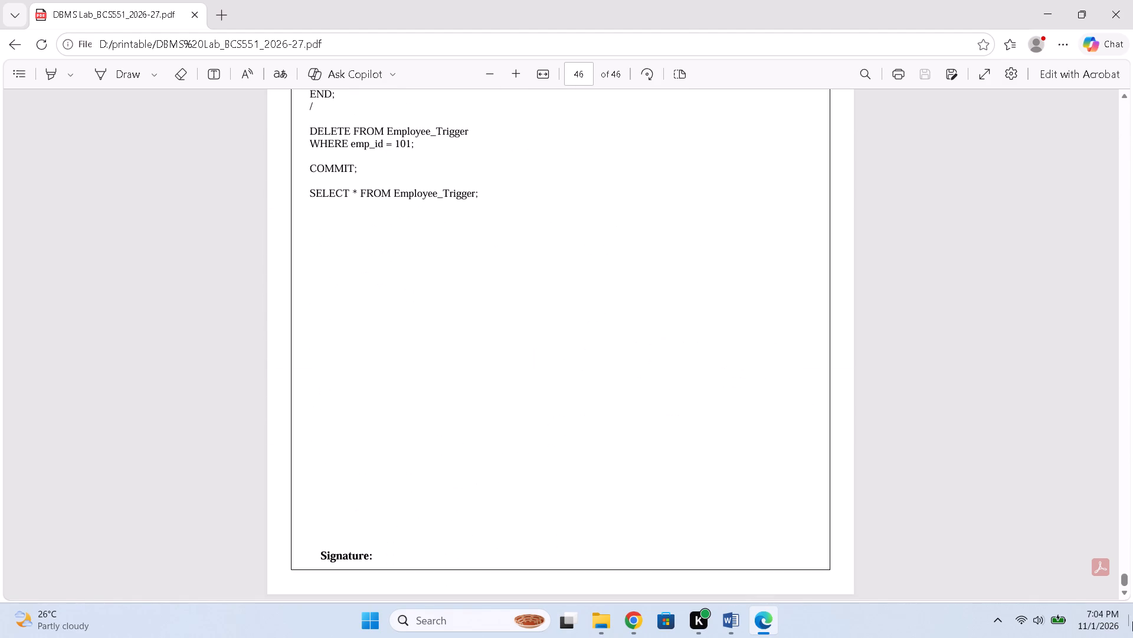
{"action": "left_click", "coordinate": [1132, 21]}
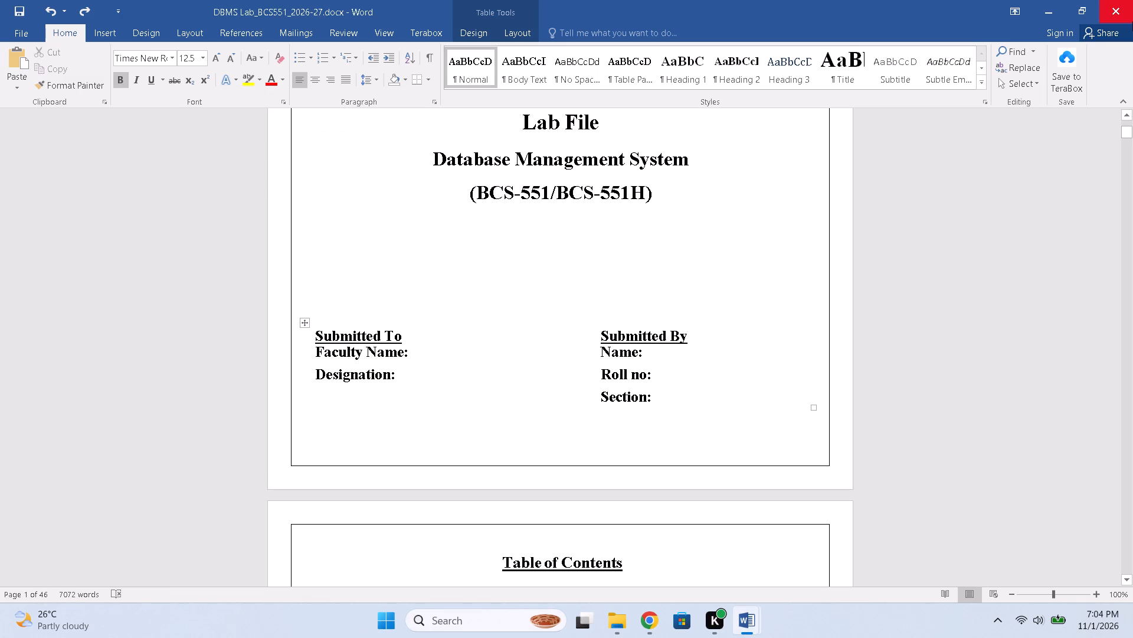
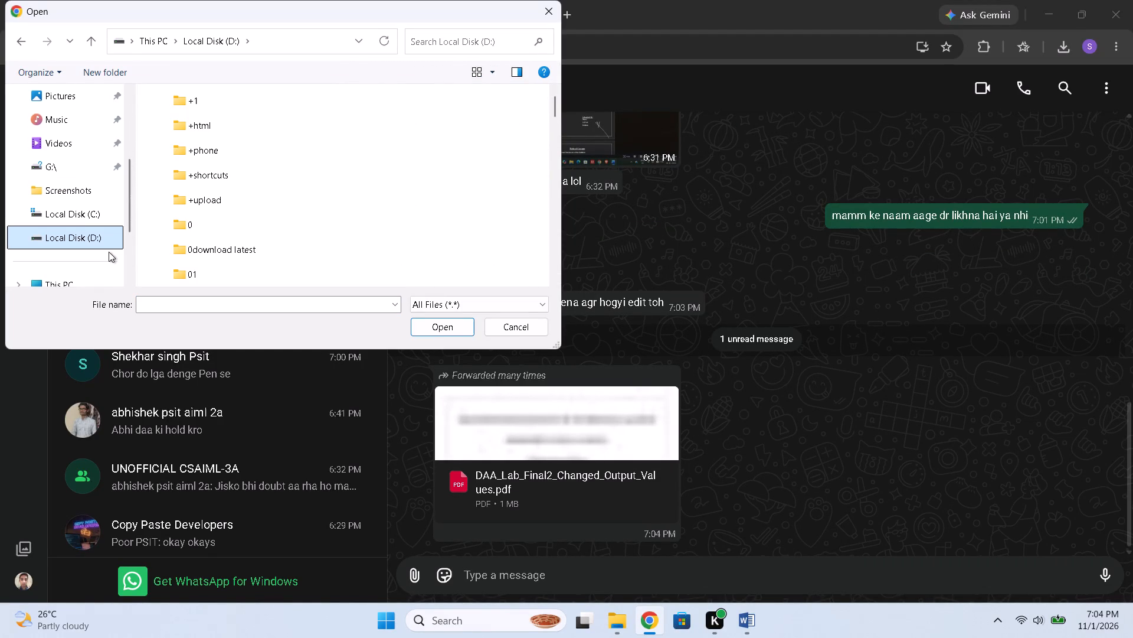
Browse to the printable folder on Local Disk (D:) to choose a file to attach to the WhatsApp chat.
{"action": "left_click_drag", "start_coordinate": [552, 93], "coordinate": [554, 123]}
{"action": "left_click_drag", "start_coordinate": [554, 106], "coordinate": [109, 252]}
{"action": "left_click_drag", "start_coordinate": [109, 252], "coordinate": [550, 175]}
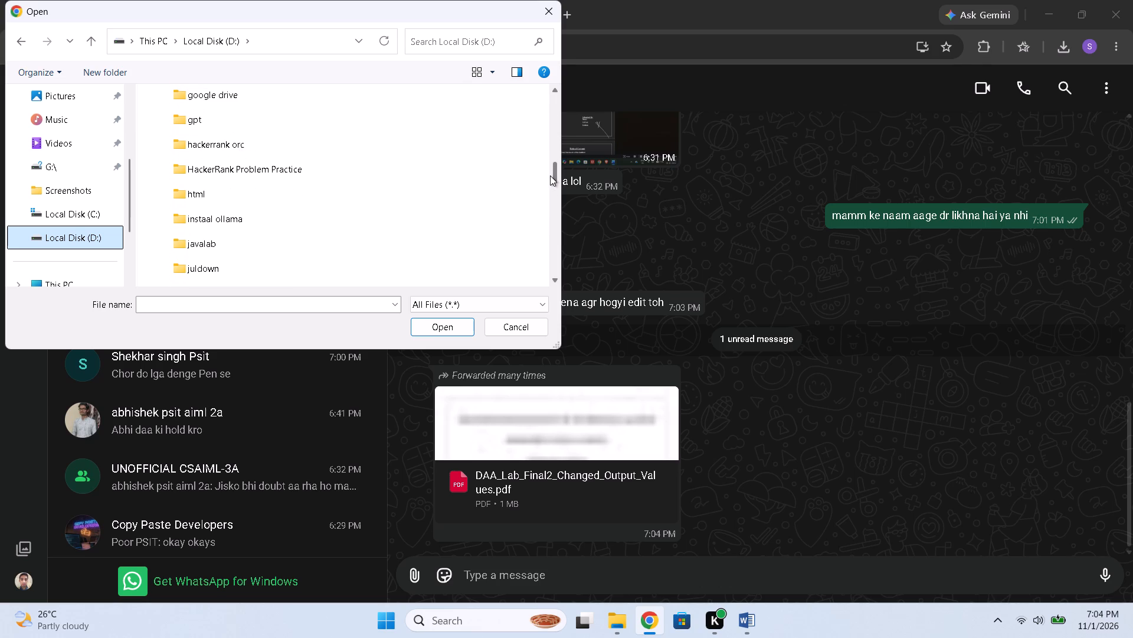
{"action": "left_click_drag", "start_coordinate": [550, 175], "coordinate": [549, 207]}
{"action": "double_click", "coordinate": [232, 211]}
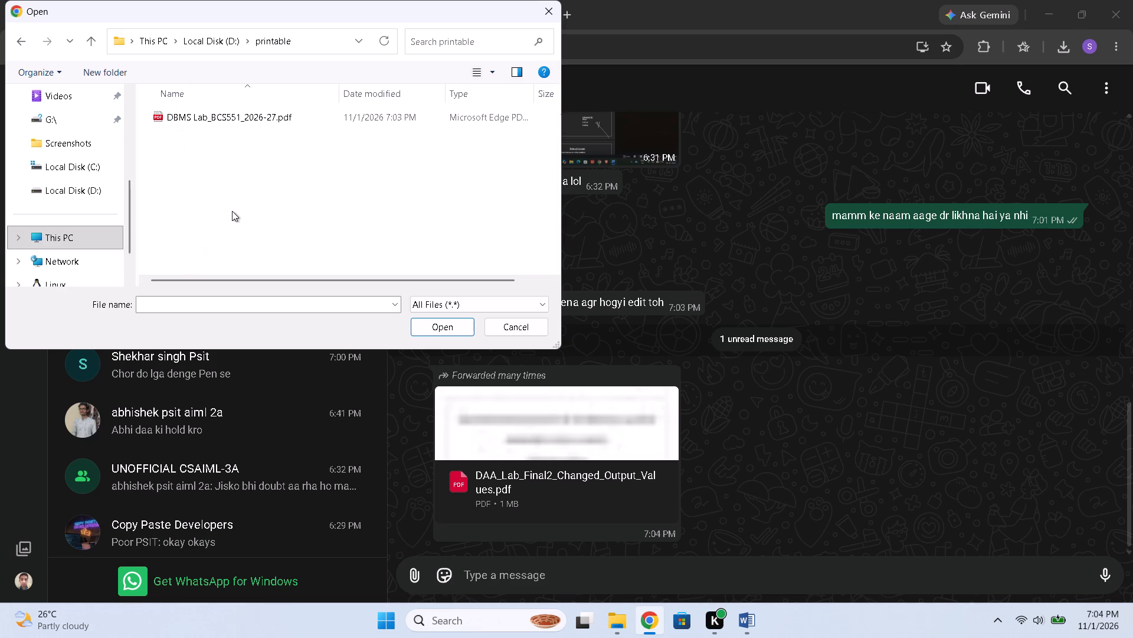
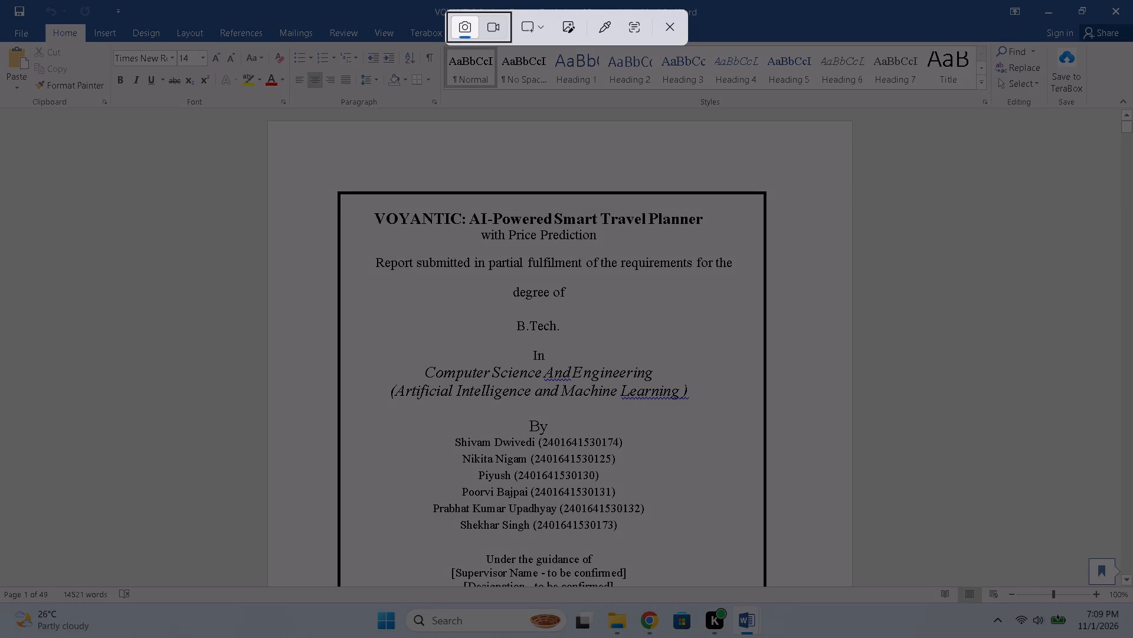
Snip the Computer Science And Engineering (Artificial Intelligence and Machine Learning) lines from the VOYANTIC project report's cover page.
{"action": "left_click_drag", "start_coordinate": [369, 357], "coordinate": [729, 442]}
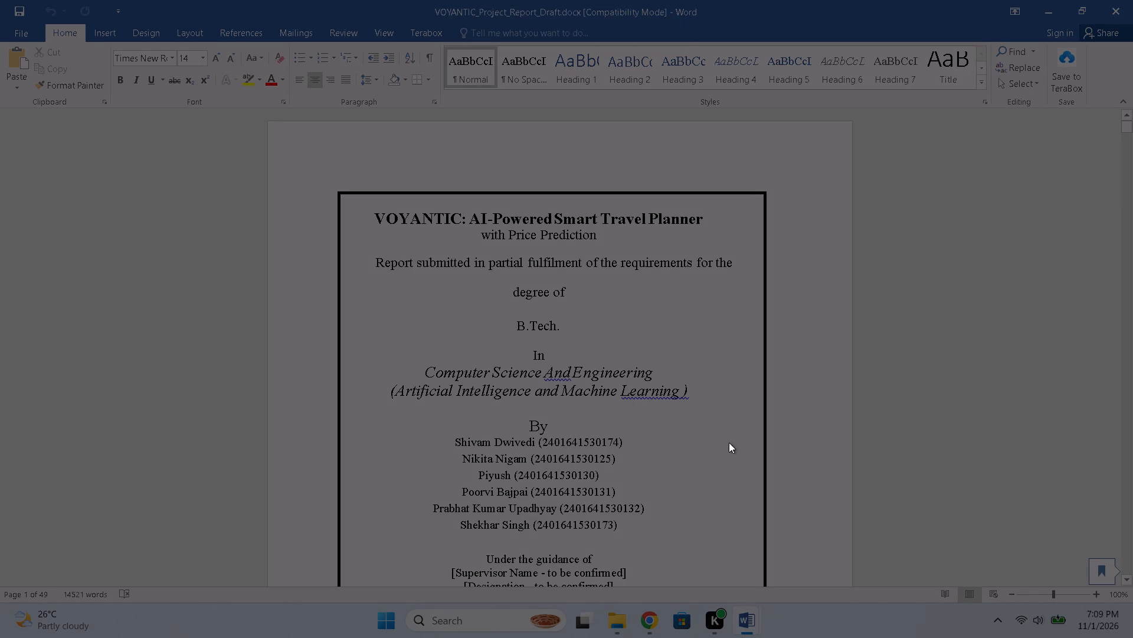
{"action": "left_click_drag", "start_coordinate": [729, 442], "coordinate": [744, 412]}
{"action": "left_click", "coordinate": [942, 385]}
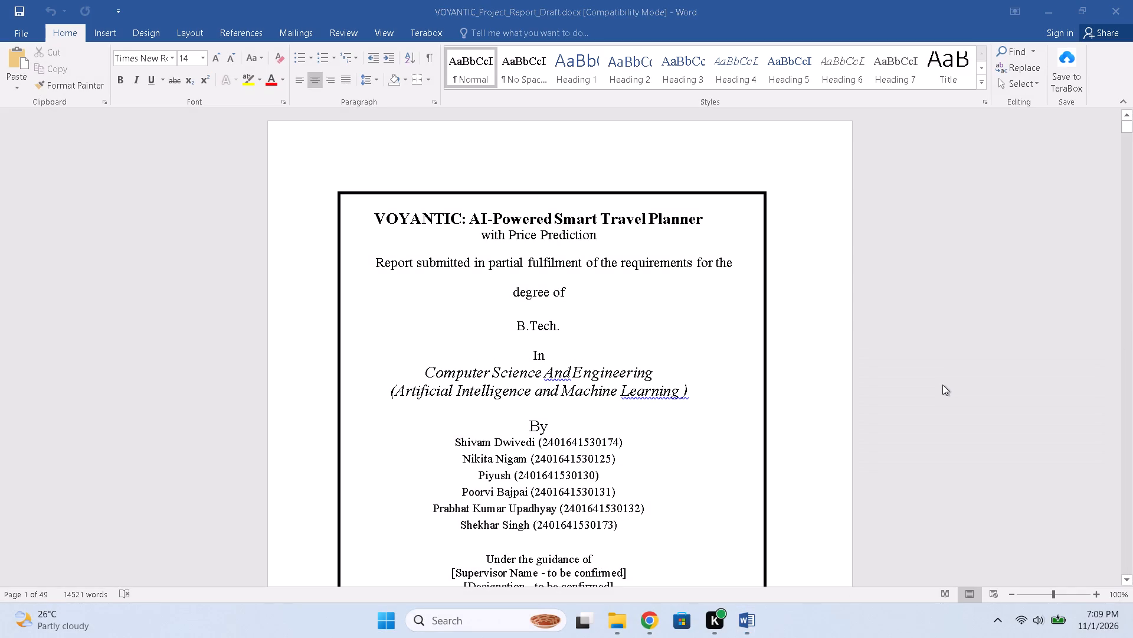
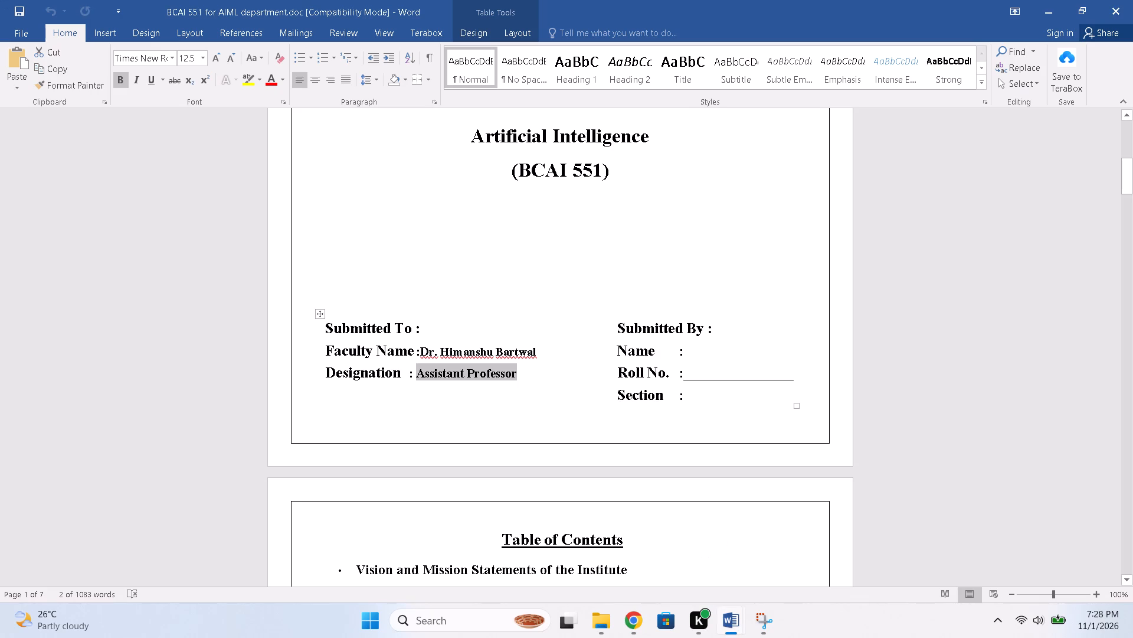
Check the cover page heading of the BCAI 551 for AIML department document and close the document.
{"action": "left_click_drag", "start_coordinate": [1129, 169], "coordinate": [1127, 97]}
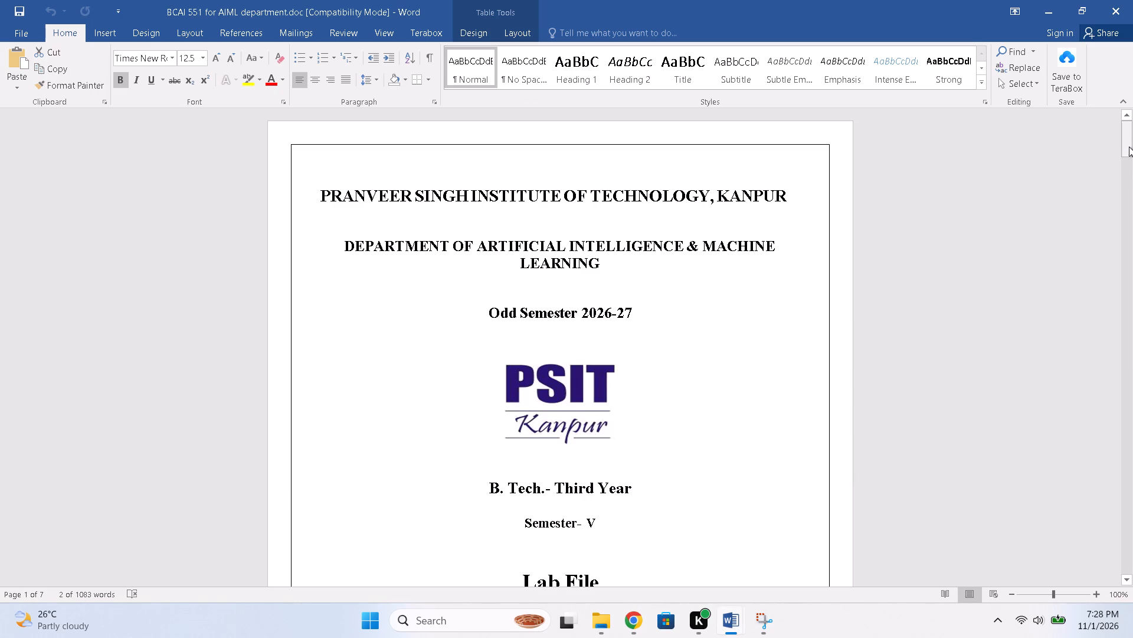
{"action": "left_click_drag", "start_coordinate": [1129, 154], "coordinate": [1131, 167]}
{"action": "left_click", "coordinate": [1132, 0]}
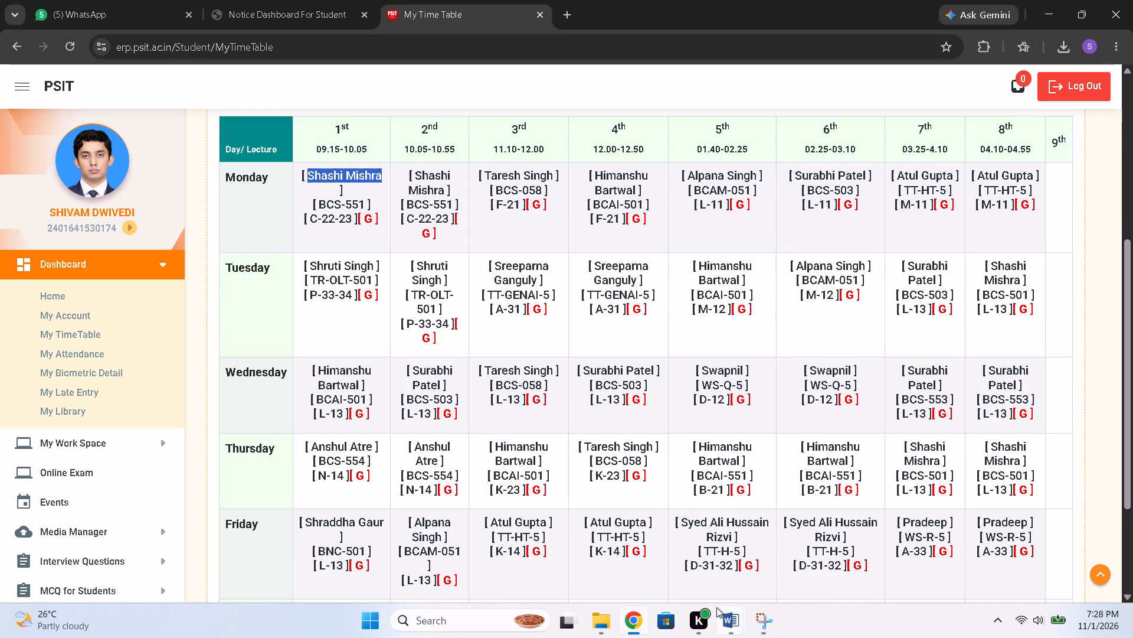
Switch to the DBMS Lab_BCS551_2026-27 document and go back to its cover page heading.
{"action": "left_click_drag", "start_coordinate": [721, 613], "coordinate": [660, 541]}
{"action": "left_click_drag", "start_coordinate": [660, 541], "coordinate": [657, 637]}
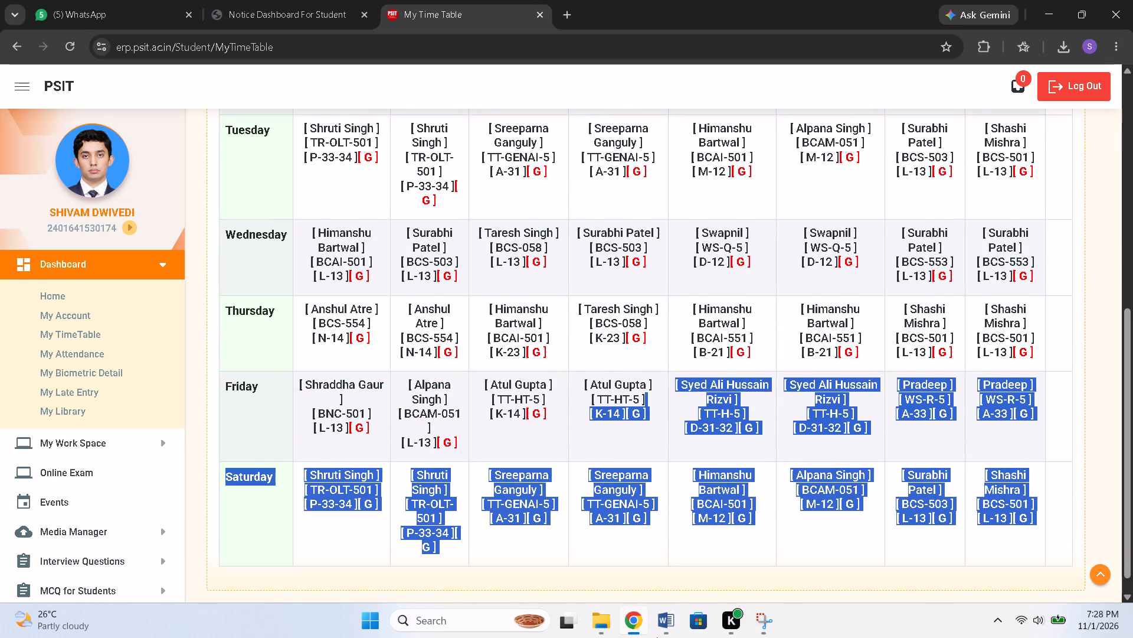
{"action": "left_click_drag", "start_coordinate": [657, 637], "coordinate": [657, 636]}
{"action": "left_click", "coordinate": [666, 630]}
{"action": "left_click", "coordinate": [611, 546]}
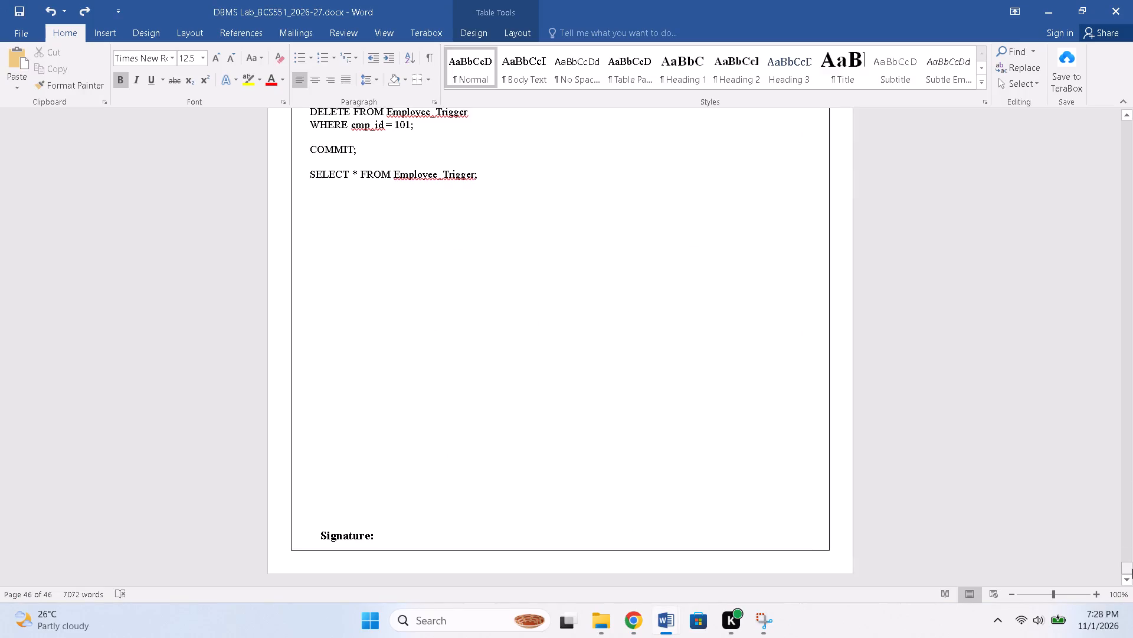
{"action": "left_click_drag", "start_coordinate": [1132, 569], "coordinate": [1075, 78]}
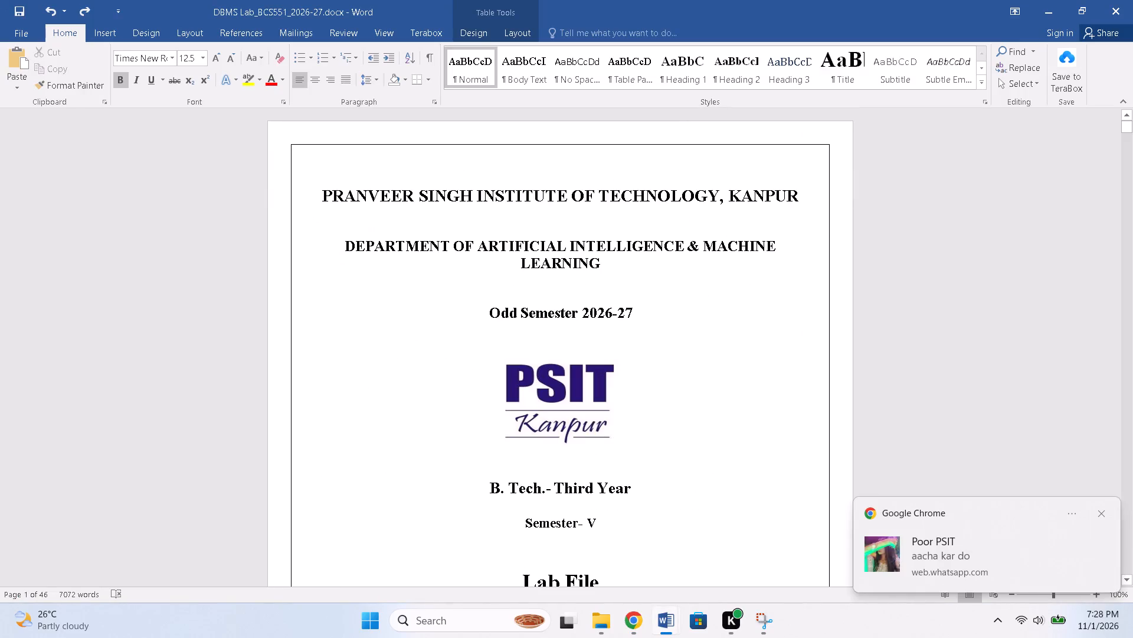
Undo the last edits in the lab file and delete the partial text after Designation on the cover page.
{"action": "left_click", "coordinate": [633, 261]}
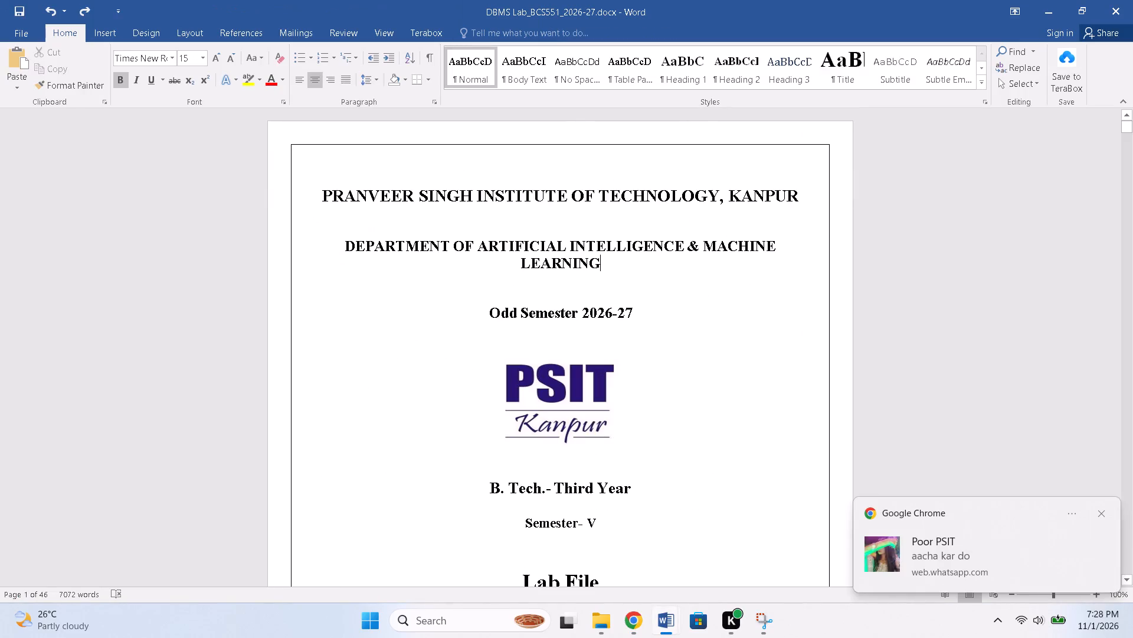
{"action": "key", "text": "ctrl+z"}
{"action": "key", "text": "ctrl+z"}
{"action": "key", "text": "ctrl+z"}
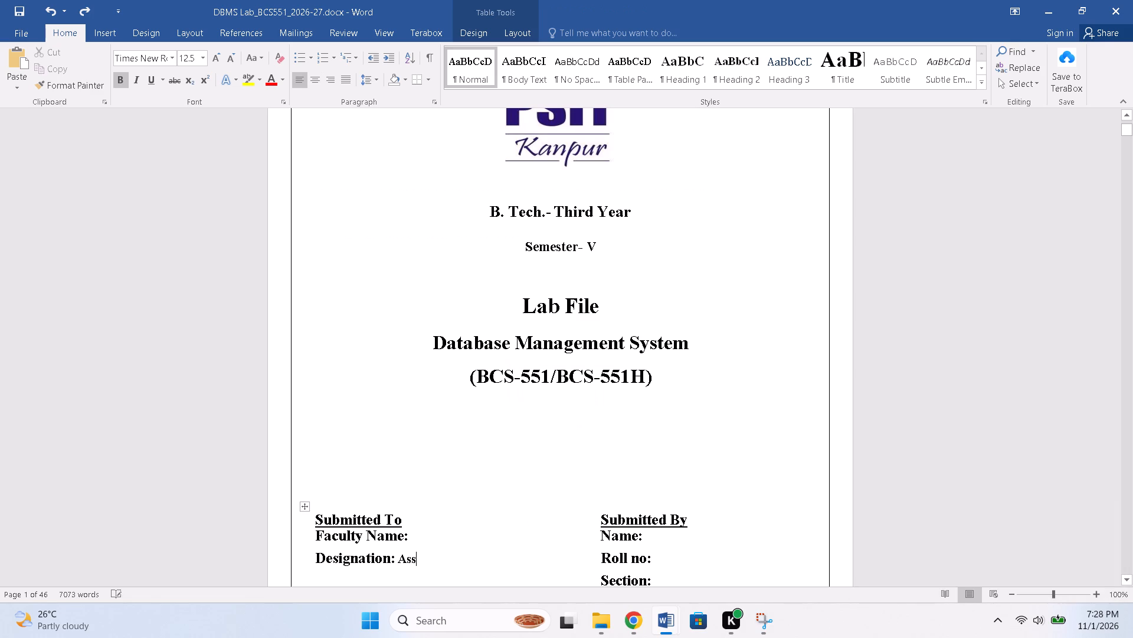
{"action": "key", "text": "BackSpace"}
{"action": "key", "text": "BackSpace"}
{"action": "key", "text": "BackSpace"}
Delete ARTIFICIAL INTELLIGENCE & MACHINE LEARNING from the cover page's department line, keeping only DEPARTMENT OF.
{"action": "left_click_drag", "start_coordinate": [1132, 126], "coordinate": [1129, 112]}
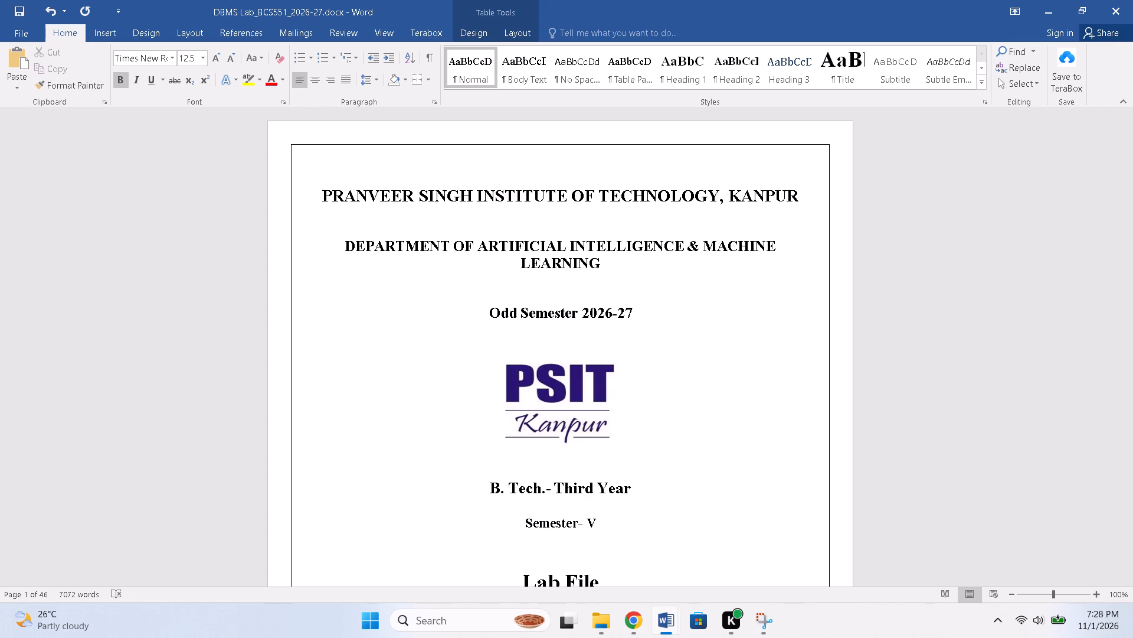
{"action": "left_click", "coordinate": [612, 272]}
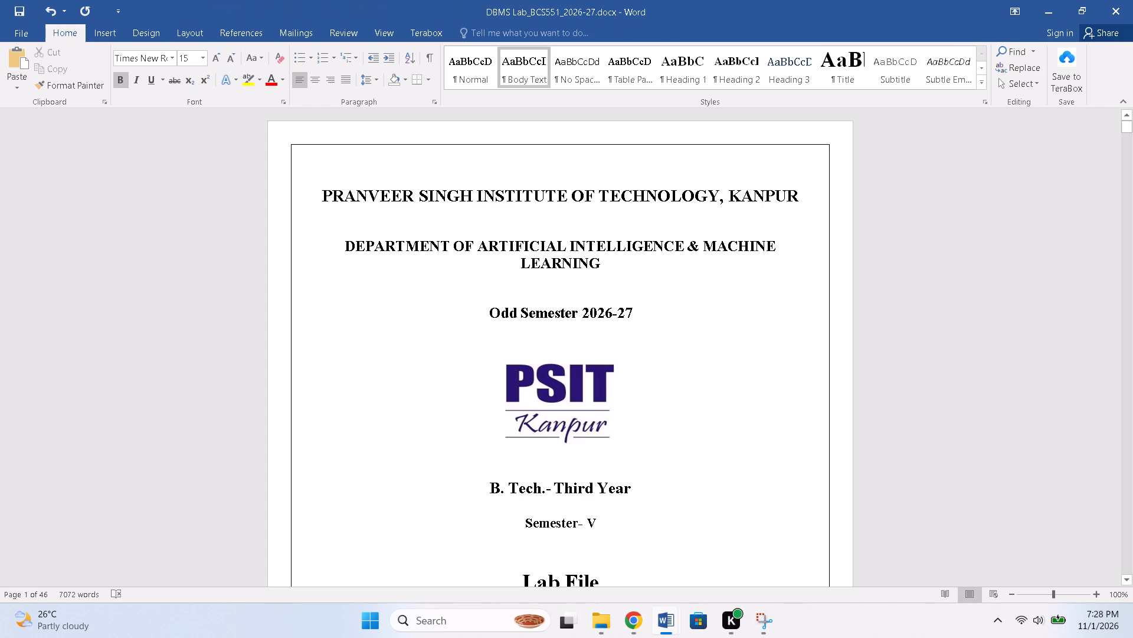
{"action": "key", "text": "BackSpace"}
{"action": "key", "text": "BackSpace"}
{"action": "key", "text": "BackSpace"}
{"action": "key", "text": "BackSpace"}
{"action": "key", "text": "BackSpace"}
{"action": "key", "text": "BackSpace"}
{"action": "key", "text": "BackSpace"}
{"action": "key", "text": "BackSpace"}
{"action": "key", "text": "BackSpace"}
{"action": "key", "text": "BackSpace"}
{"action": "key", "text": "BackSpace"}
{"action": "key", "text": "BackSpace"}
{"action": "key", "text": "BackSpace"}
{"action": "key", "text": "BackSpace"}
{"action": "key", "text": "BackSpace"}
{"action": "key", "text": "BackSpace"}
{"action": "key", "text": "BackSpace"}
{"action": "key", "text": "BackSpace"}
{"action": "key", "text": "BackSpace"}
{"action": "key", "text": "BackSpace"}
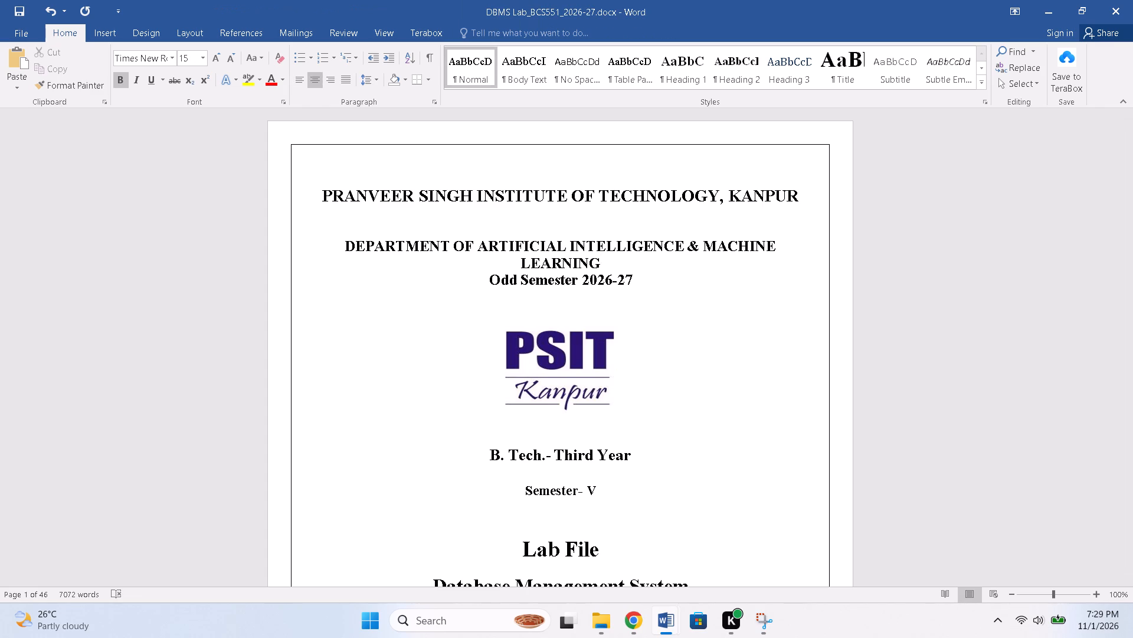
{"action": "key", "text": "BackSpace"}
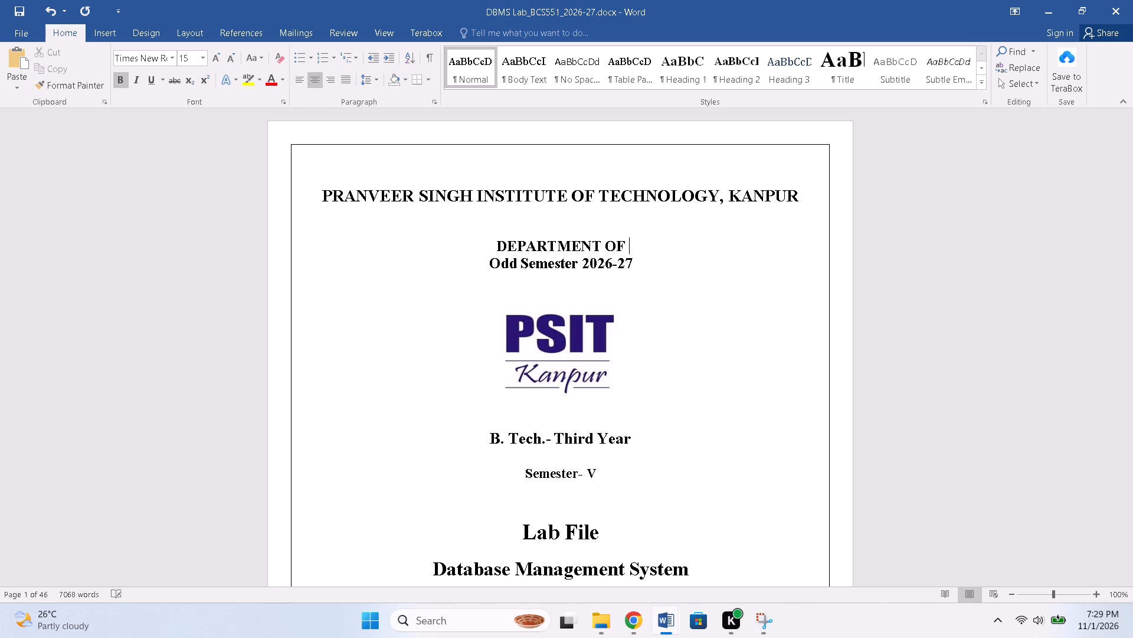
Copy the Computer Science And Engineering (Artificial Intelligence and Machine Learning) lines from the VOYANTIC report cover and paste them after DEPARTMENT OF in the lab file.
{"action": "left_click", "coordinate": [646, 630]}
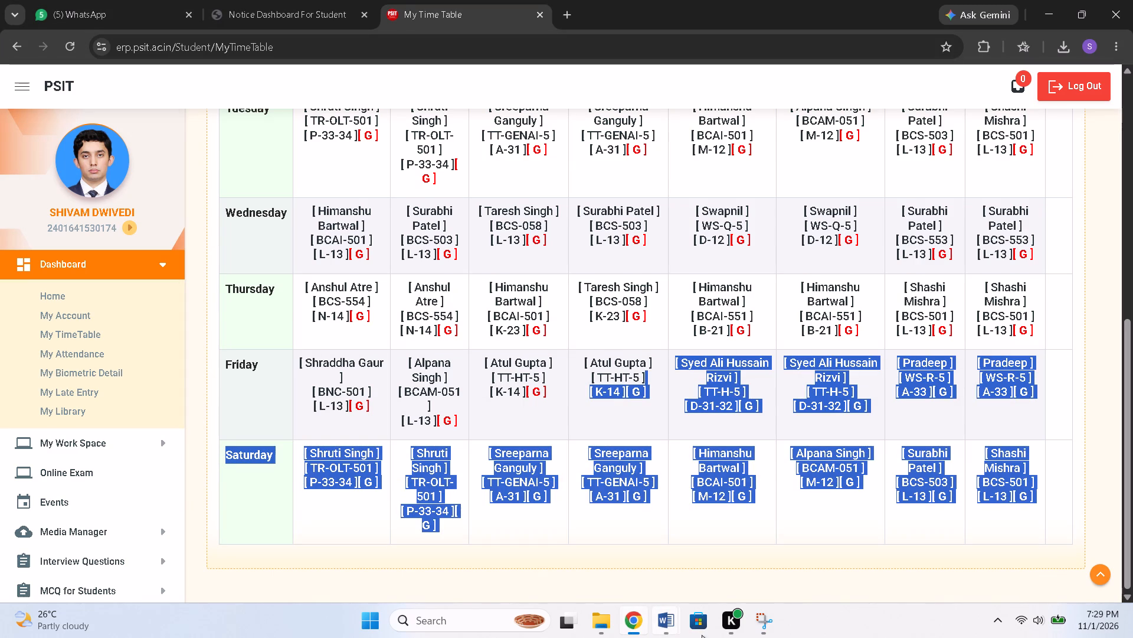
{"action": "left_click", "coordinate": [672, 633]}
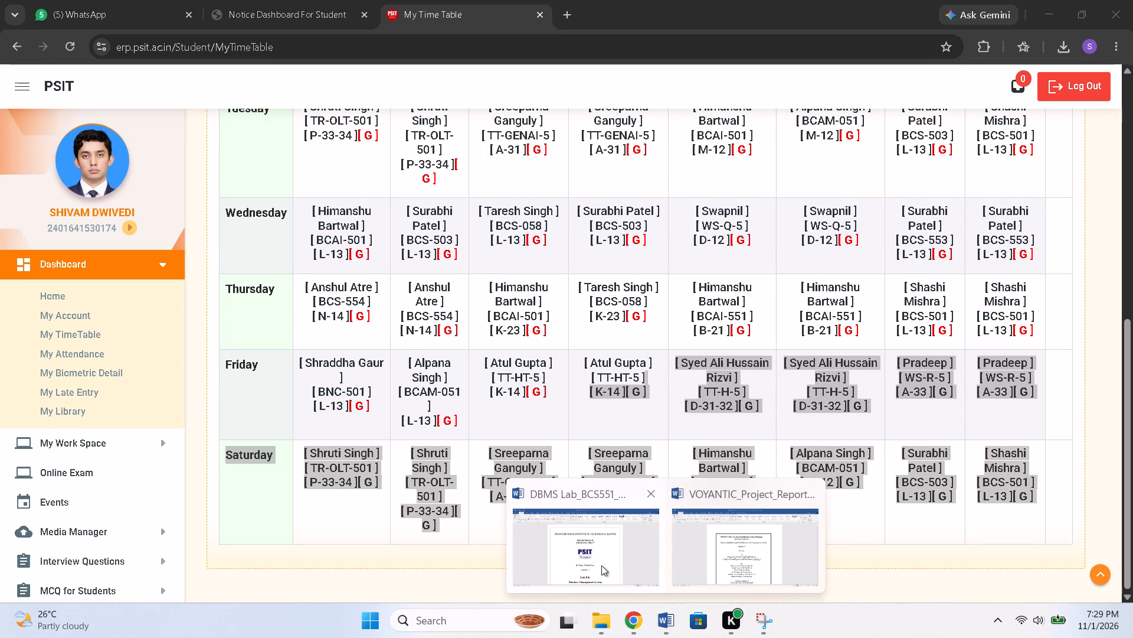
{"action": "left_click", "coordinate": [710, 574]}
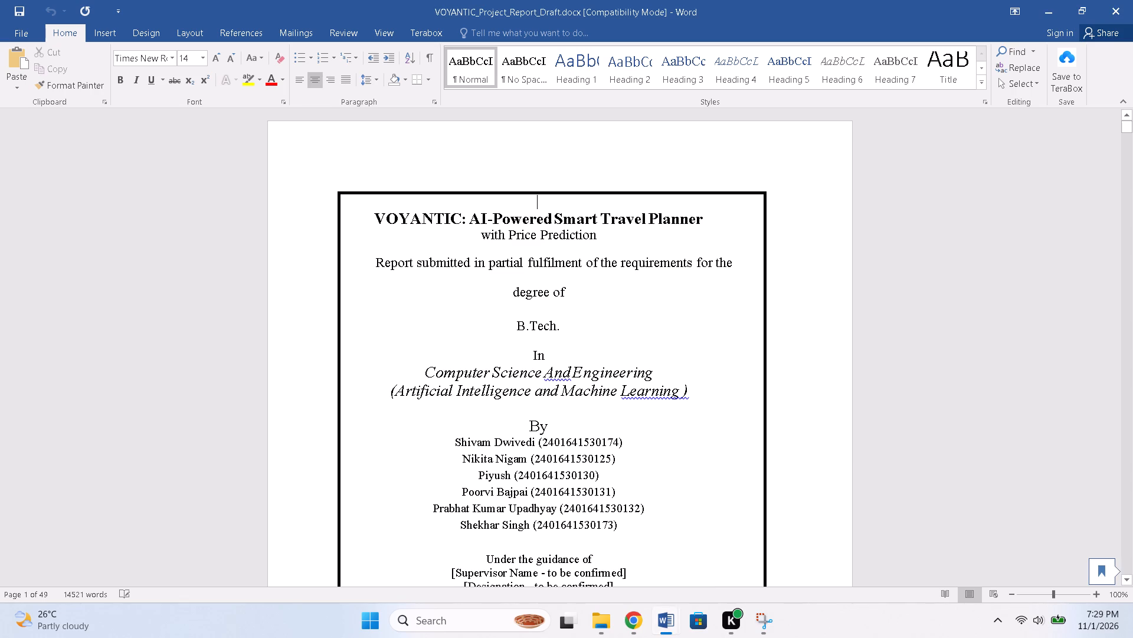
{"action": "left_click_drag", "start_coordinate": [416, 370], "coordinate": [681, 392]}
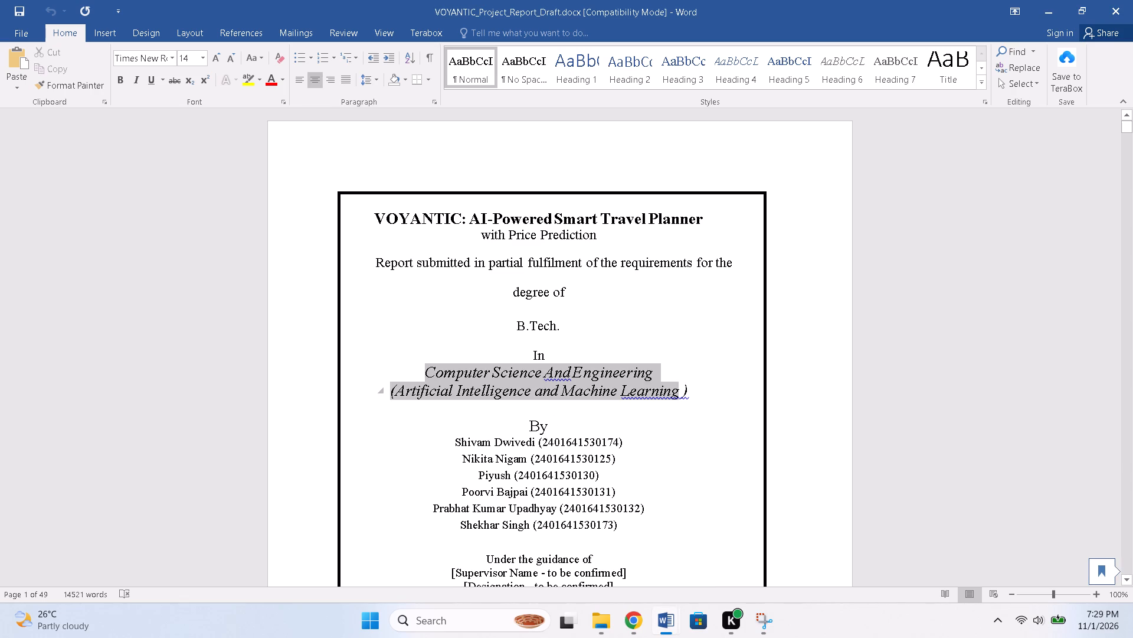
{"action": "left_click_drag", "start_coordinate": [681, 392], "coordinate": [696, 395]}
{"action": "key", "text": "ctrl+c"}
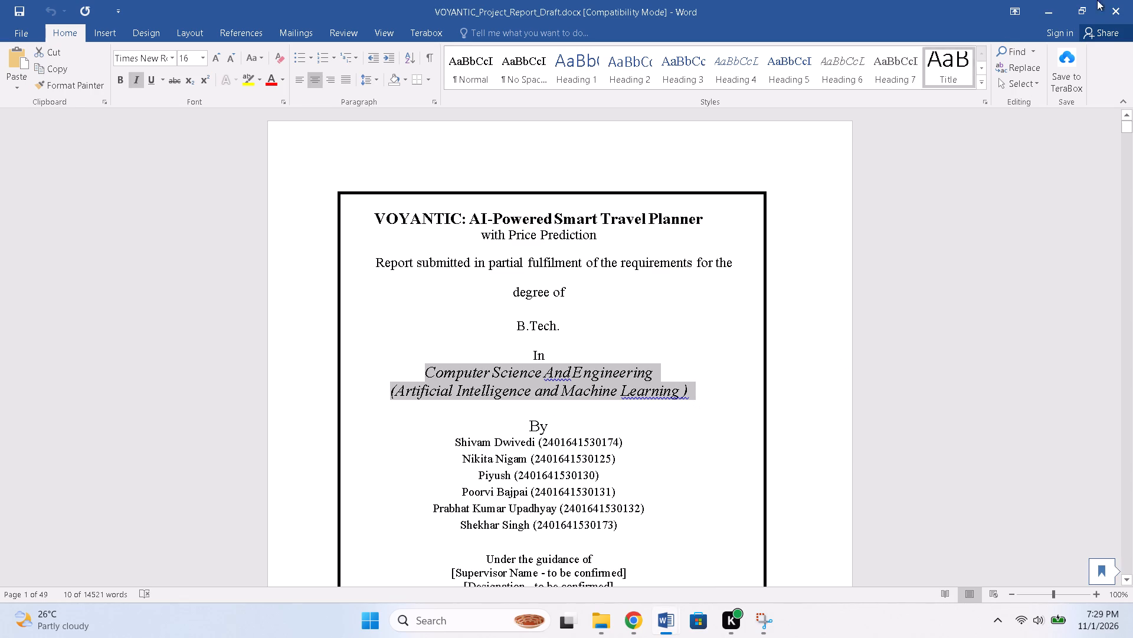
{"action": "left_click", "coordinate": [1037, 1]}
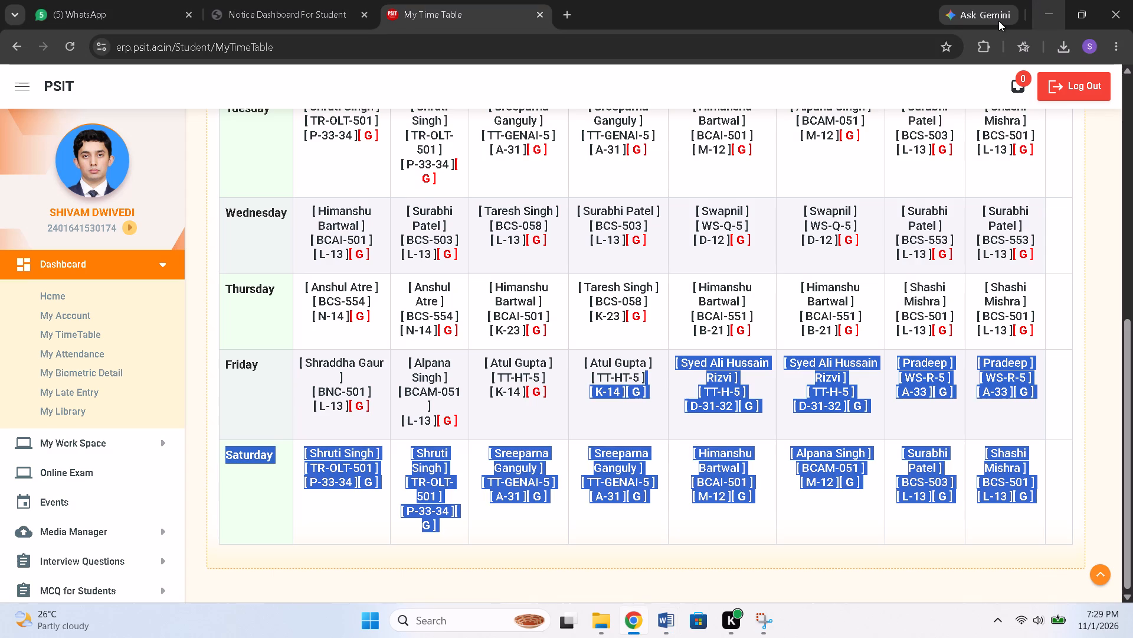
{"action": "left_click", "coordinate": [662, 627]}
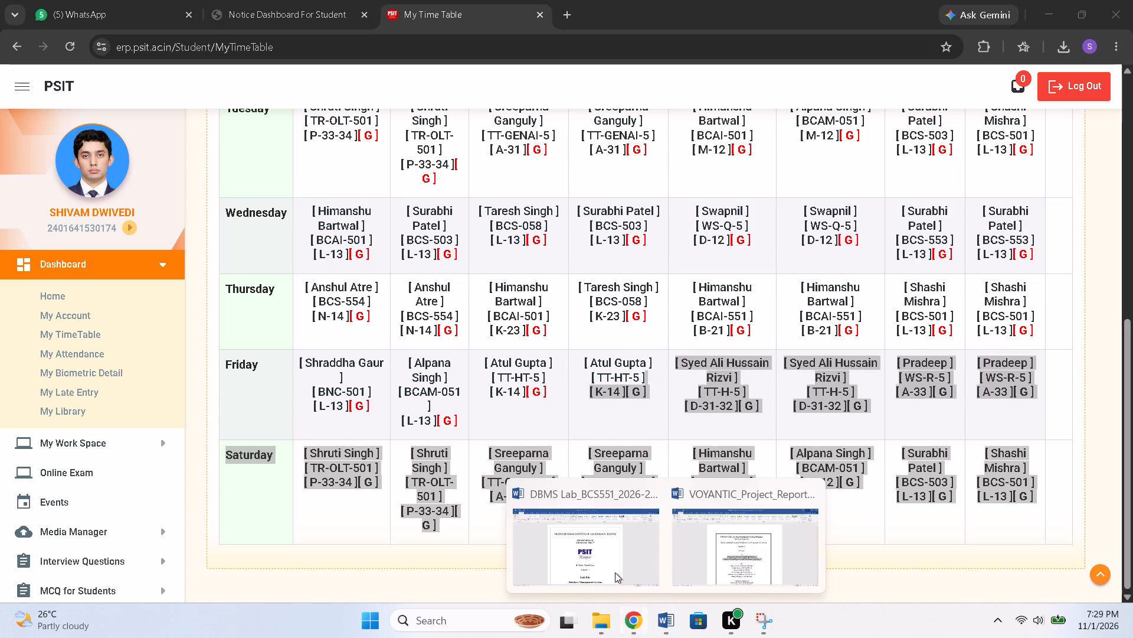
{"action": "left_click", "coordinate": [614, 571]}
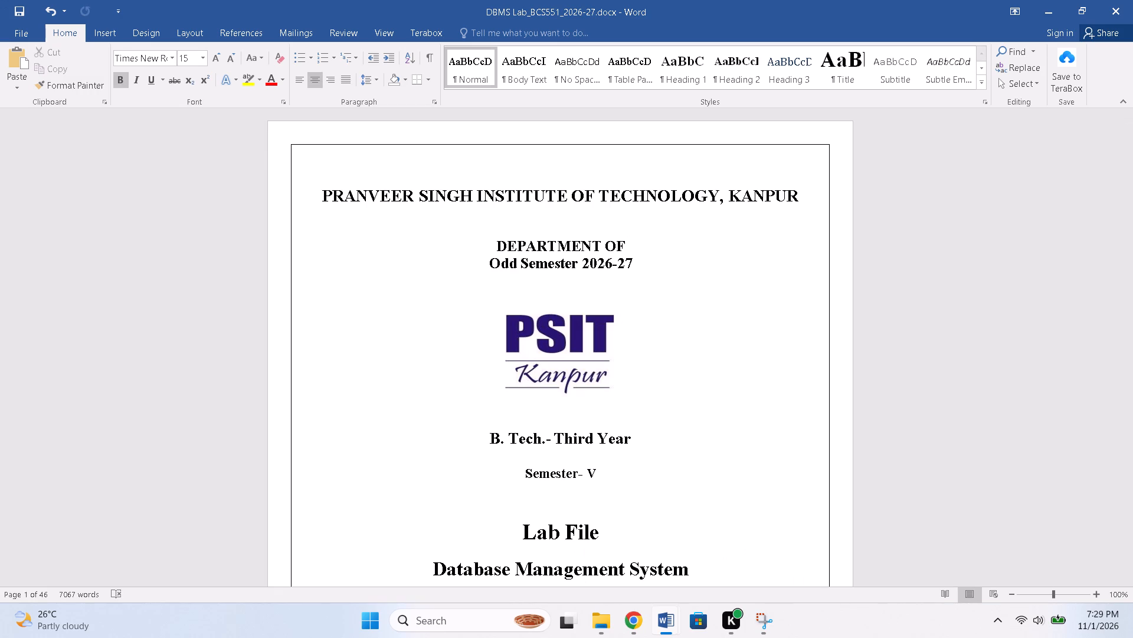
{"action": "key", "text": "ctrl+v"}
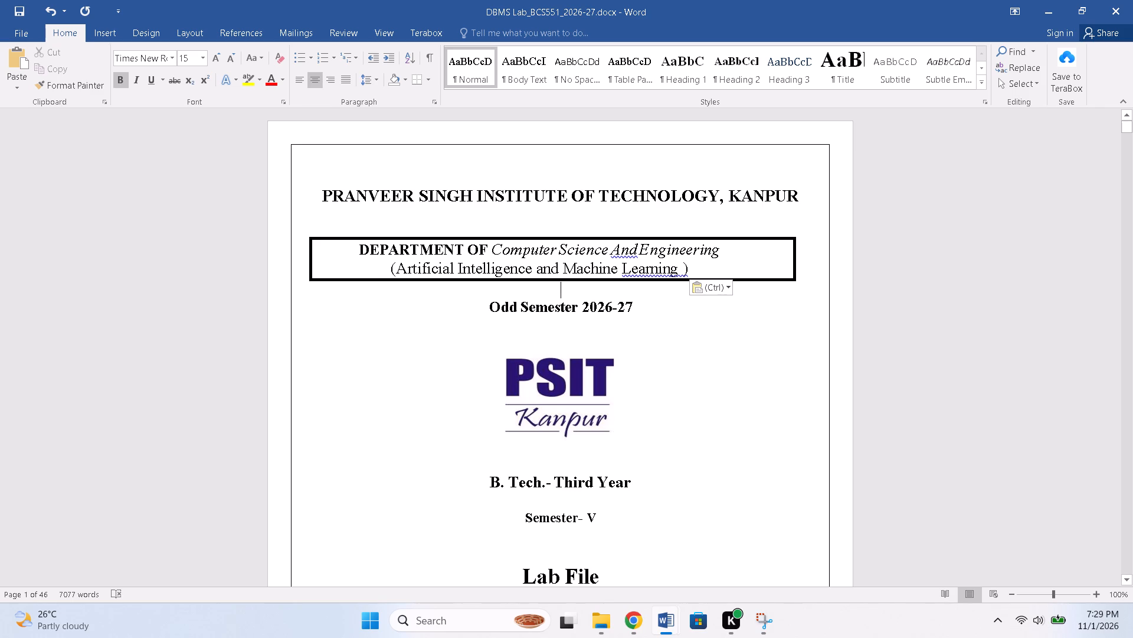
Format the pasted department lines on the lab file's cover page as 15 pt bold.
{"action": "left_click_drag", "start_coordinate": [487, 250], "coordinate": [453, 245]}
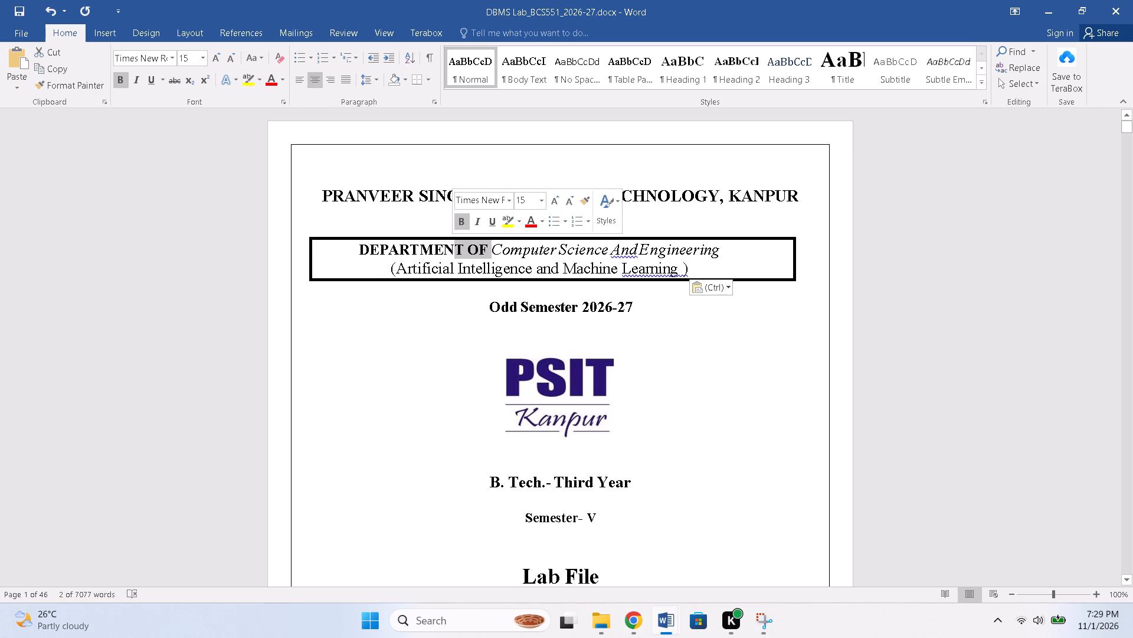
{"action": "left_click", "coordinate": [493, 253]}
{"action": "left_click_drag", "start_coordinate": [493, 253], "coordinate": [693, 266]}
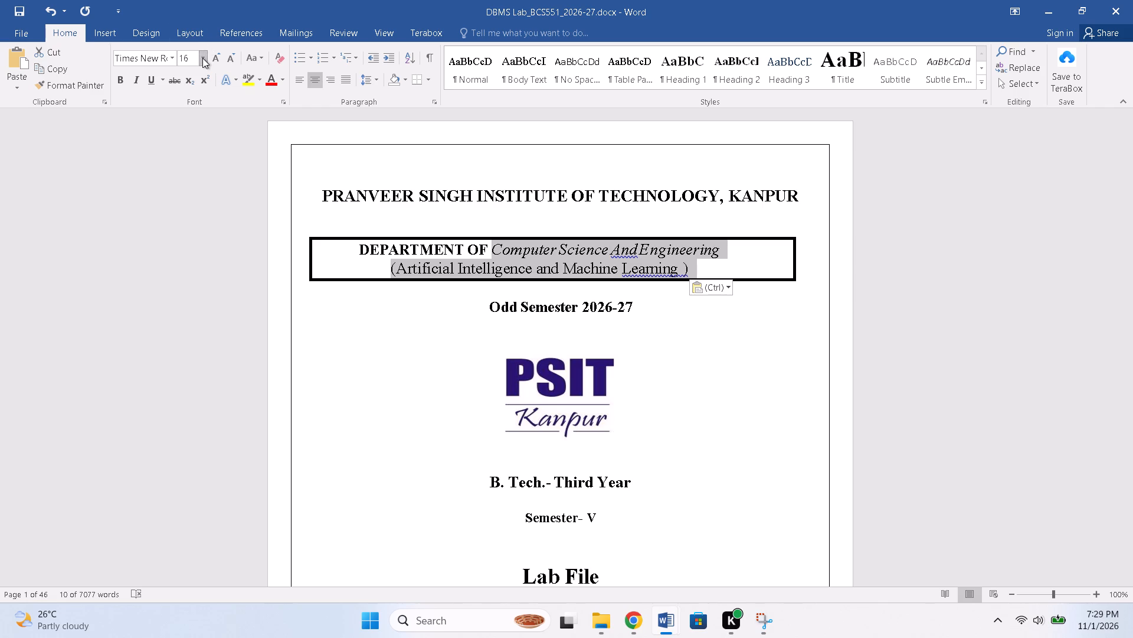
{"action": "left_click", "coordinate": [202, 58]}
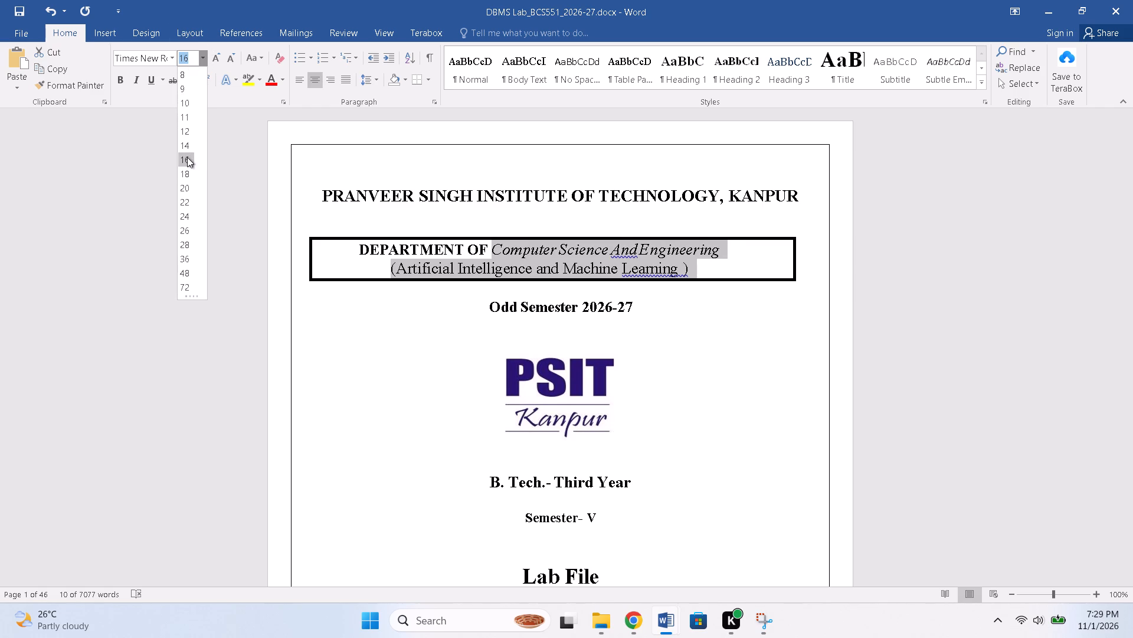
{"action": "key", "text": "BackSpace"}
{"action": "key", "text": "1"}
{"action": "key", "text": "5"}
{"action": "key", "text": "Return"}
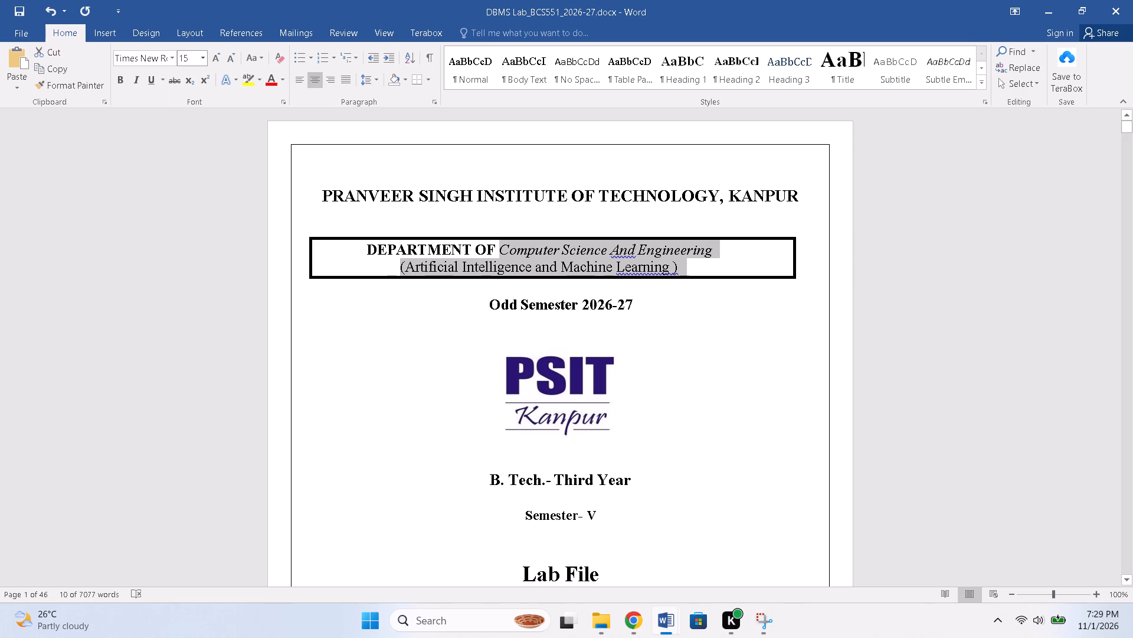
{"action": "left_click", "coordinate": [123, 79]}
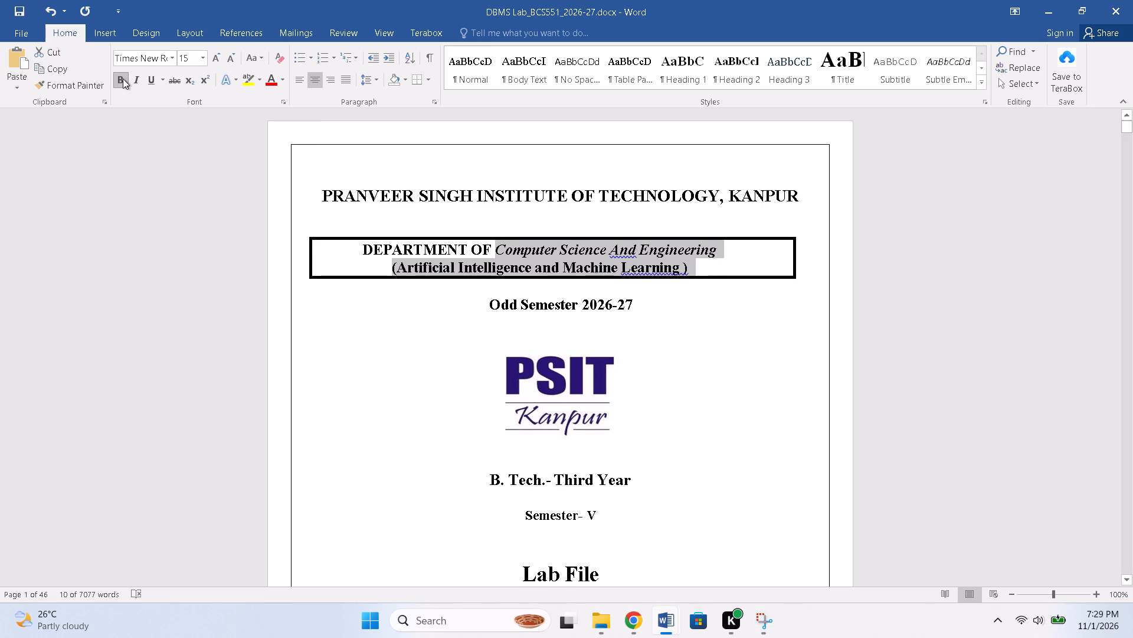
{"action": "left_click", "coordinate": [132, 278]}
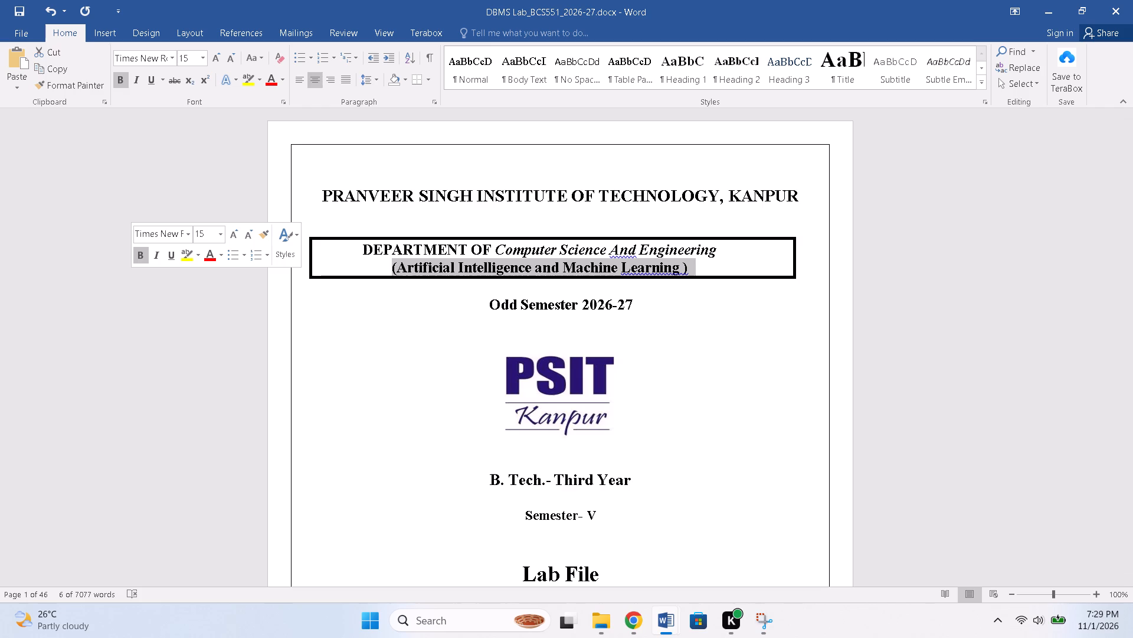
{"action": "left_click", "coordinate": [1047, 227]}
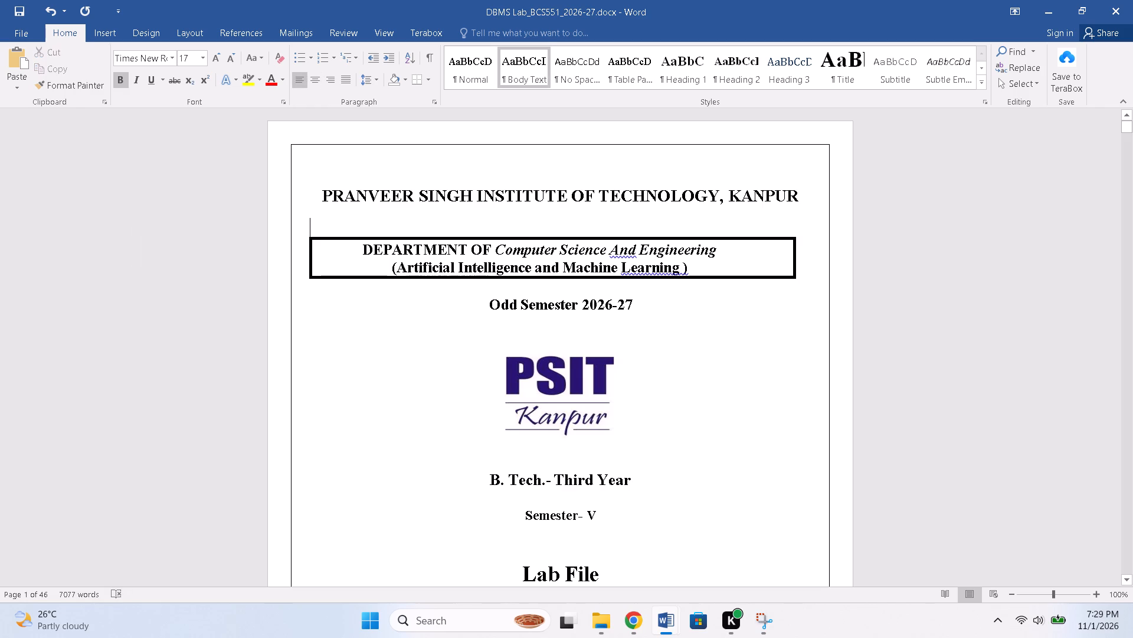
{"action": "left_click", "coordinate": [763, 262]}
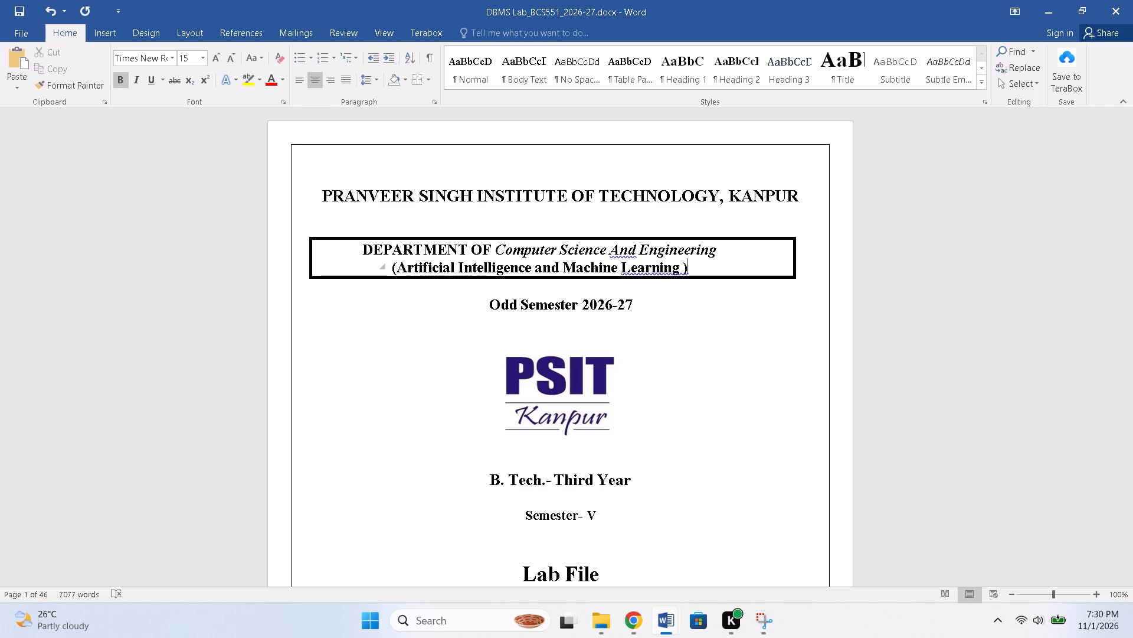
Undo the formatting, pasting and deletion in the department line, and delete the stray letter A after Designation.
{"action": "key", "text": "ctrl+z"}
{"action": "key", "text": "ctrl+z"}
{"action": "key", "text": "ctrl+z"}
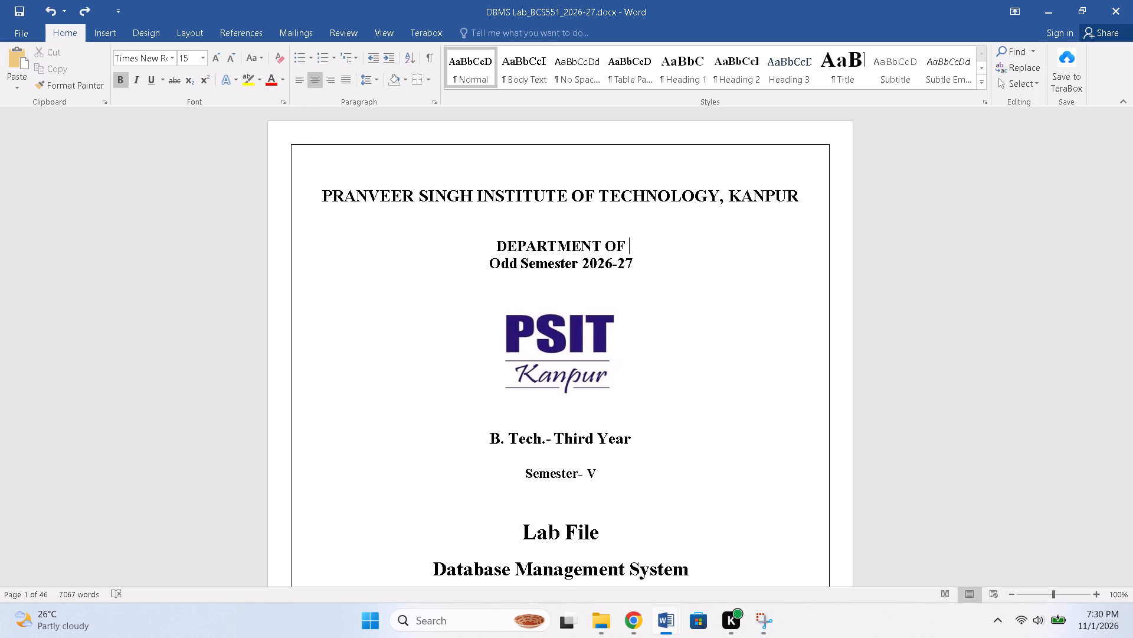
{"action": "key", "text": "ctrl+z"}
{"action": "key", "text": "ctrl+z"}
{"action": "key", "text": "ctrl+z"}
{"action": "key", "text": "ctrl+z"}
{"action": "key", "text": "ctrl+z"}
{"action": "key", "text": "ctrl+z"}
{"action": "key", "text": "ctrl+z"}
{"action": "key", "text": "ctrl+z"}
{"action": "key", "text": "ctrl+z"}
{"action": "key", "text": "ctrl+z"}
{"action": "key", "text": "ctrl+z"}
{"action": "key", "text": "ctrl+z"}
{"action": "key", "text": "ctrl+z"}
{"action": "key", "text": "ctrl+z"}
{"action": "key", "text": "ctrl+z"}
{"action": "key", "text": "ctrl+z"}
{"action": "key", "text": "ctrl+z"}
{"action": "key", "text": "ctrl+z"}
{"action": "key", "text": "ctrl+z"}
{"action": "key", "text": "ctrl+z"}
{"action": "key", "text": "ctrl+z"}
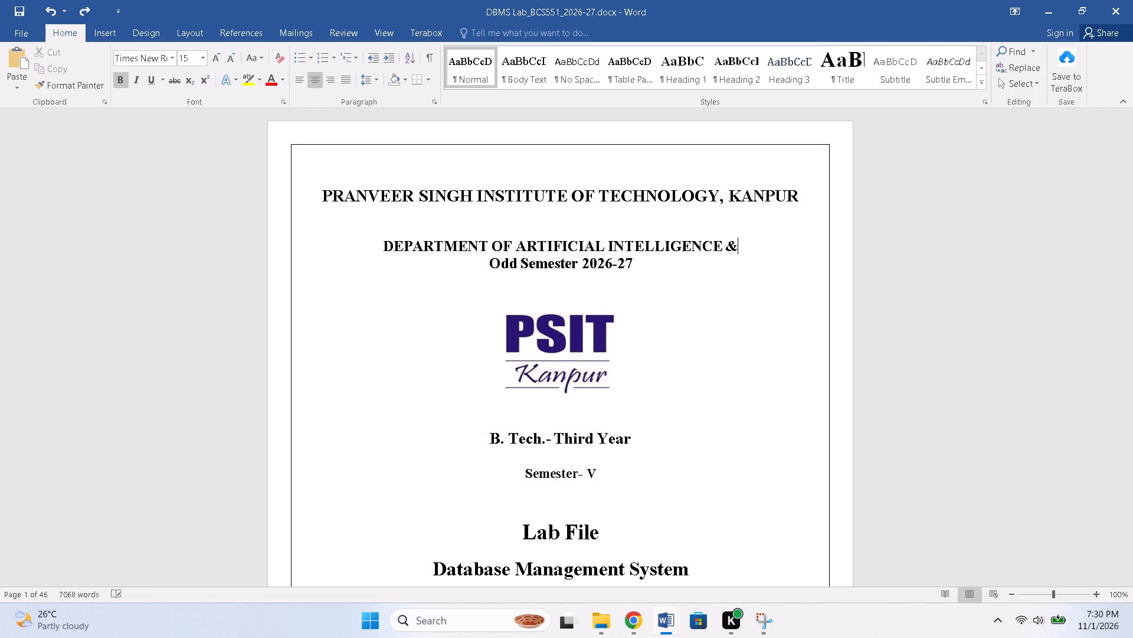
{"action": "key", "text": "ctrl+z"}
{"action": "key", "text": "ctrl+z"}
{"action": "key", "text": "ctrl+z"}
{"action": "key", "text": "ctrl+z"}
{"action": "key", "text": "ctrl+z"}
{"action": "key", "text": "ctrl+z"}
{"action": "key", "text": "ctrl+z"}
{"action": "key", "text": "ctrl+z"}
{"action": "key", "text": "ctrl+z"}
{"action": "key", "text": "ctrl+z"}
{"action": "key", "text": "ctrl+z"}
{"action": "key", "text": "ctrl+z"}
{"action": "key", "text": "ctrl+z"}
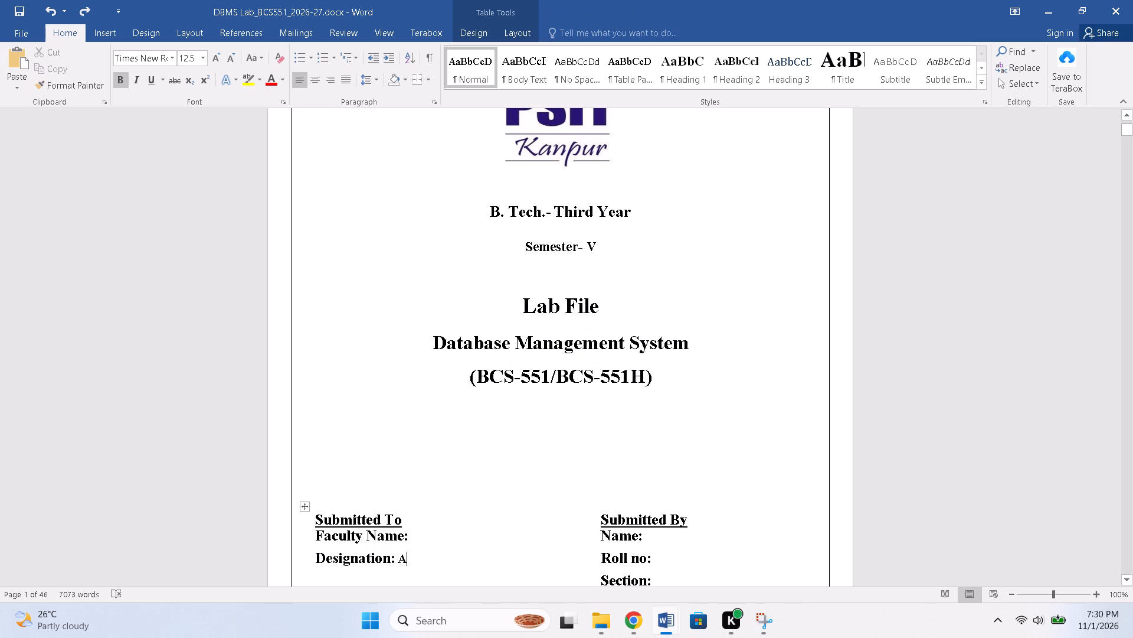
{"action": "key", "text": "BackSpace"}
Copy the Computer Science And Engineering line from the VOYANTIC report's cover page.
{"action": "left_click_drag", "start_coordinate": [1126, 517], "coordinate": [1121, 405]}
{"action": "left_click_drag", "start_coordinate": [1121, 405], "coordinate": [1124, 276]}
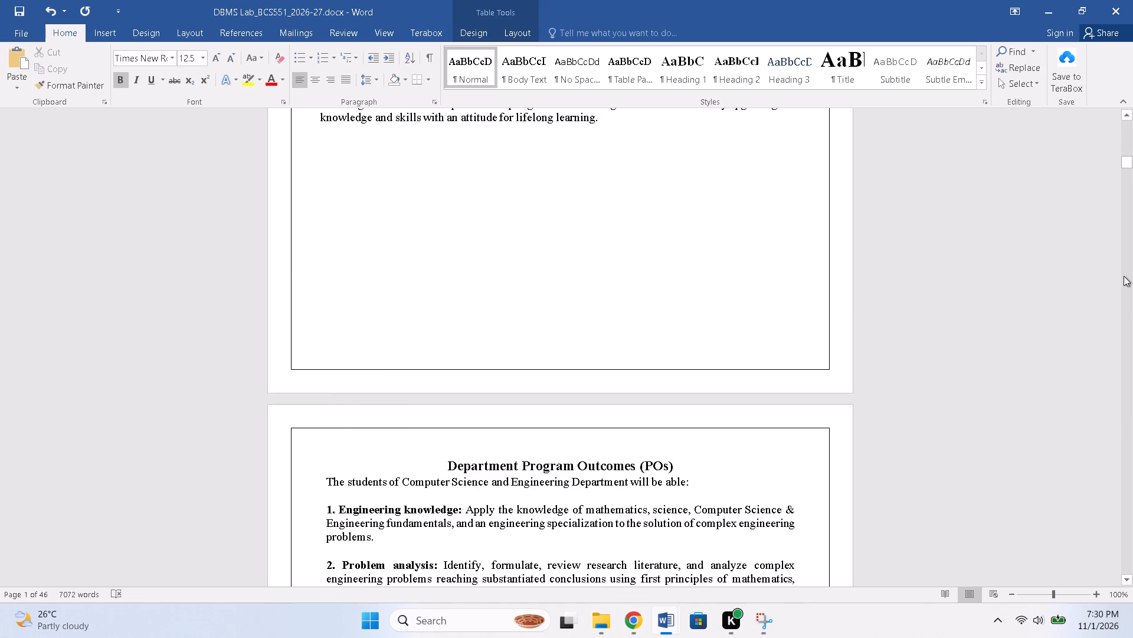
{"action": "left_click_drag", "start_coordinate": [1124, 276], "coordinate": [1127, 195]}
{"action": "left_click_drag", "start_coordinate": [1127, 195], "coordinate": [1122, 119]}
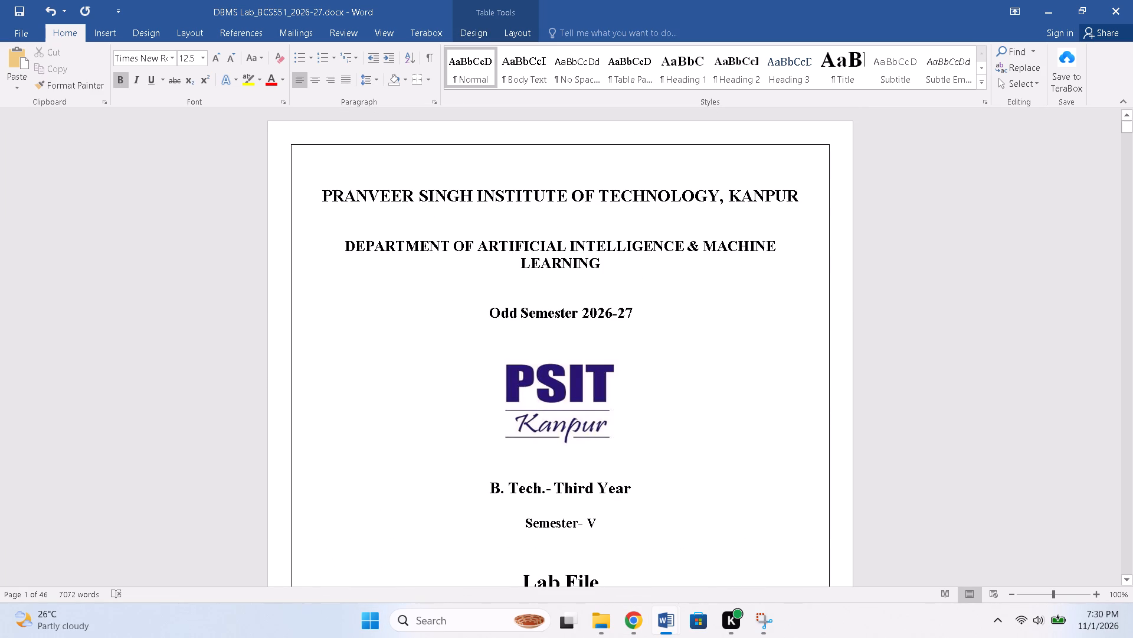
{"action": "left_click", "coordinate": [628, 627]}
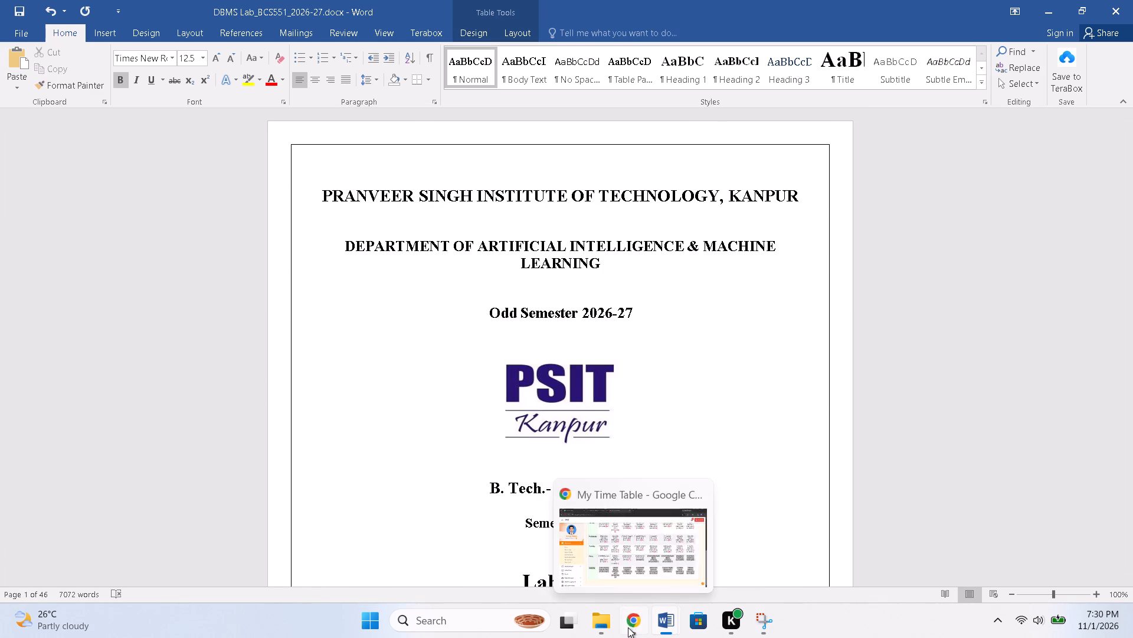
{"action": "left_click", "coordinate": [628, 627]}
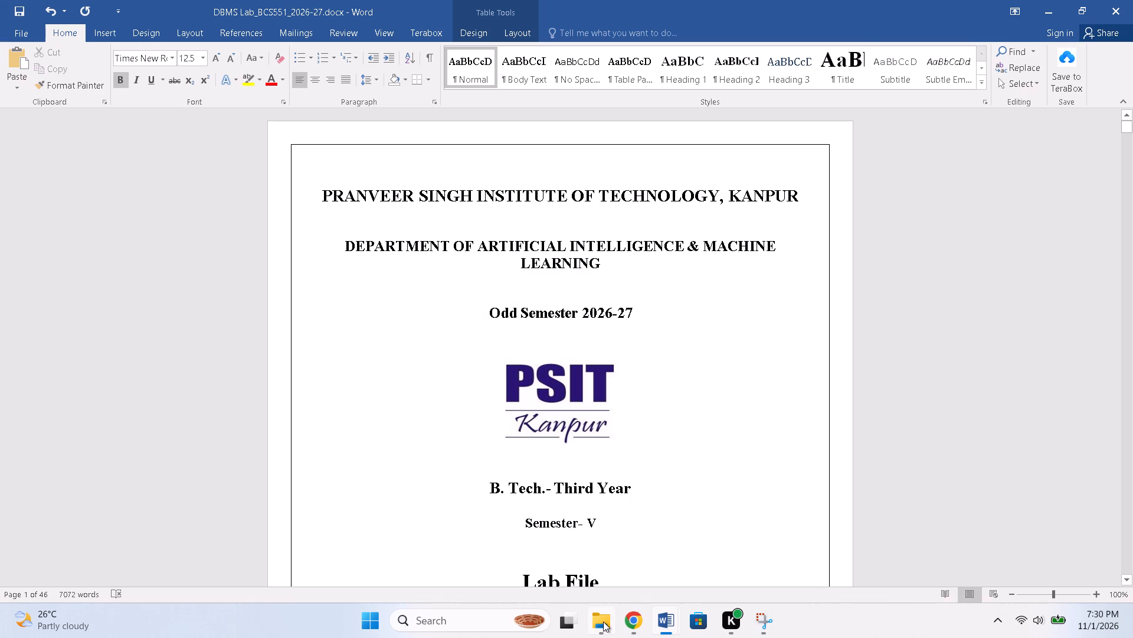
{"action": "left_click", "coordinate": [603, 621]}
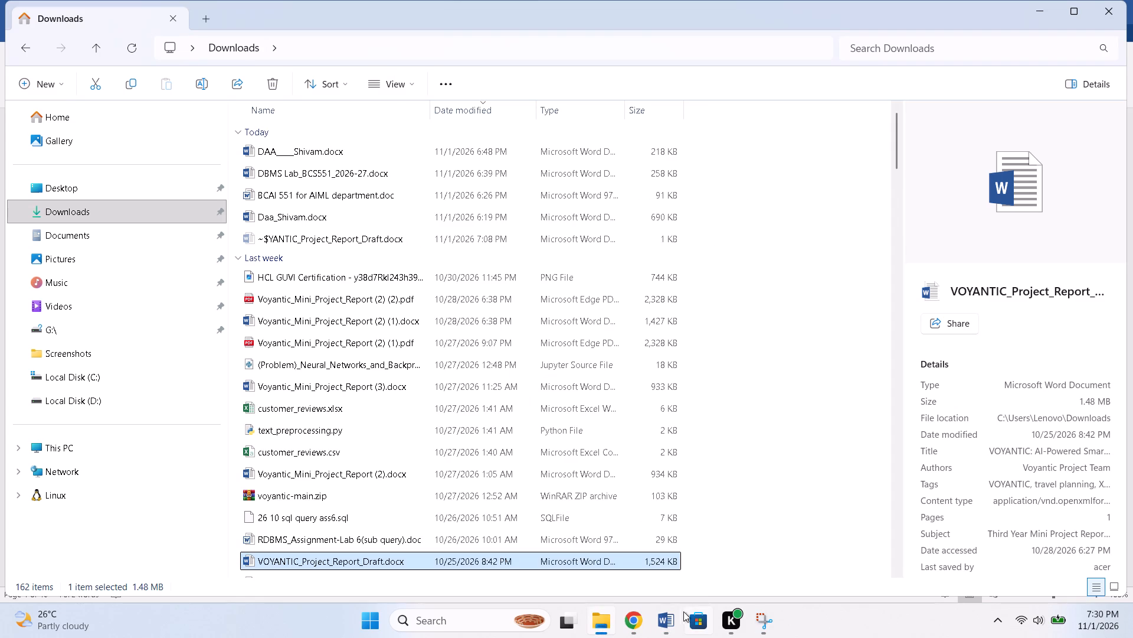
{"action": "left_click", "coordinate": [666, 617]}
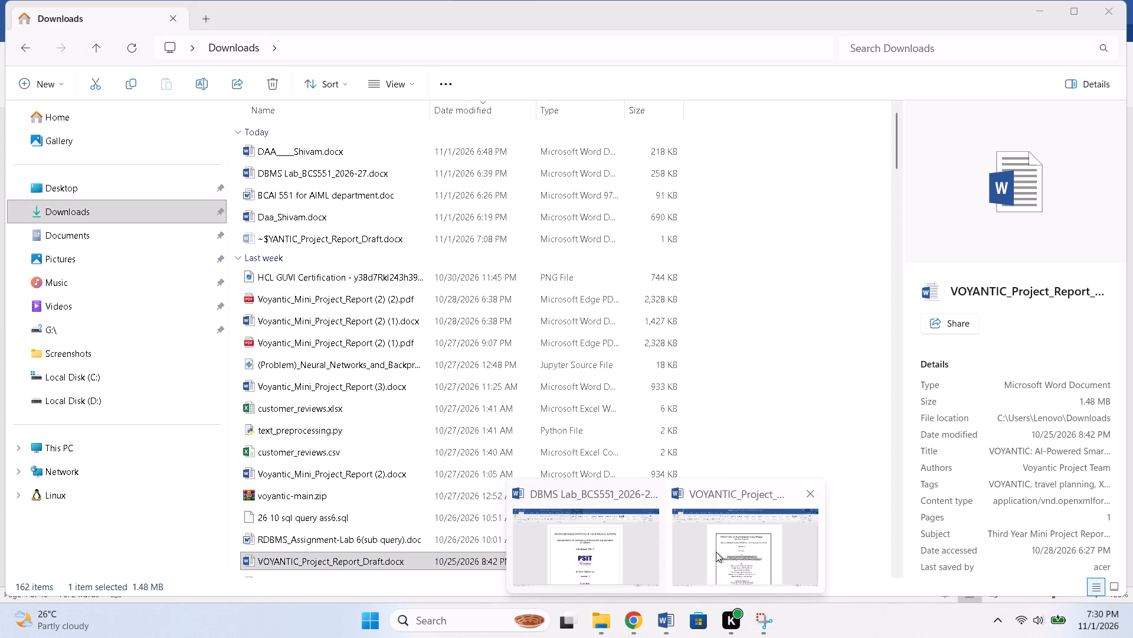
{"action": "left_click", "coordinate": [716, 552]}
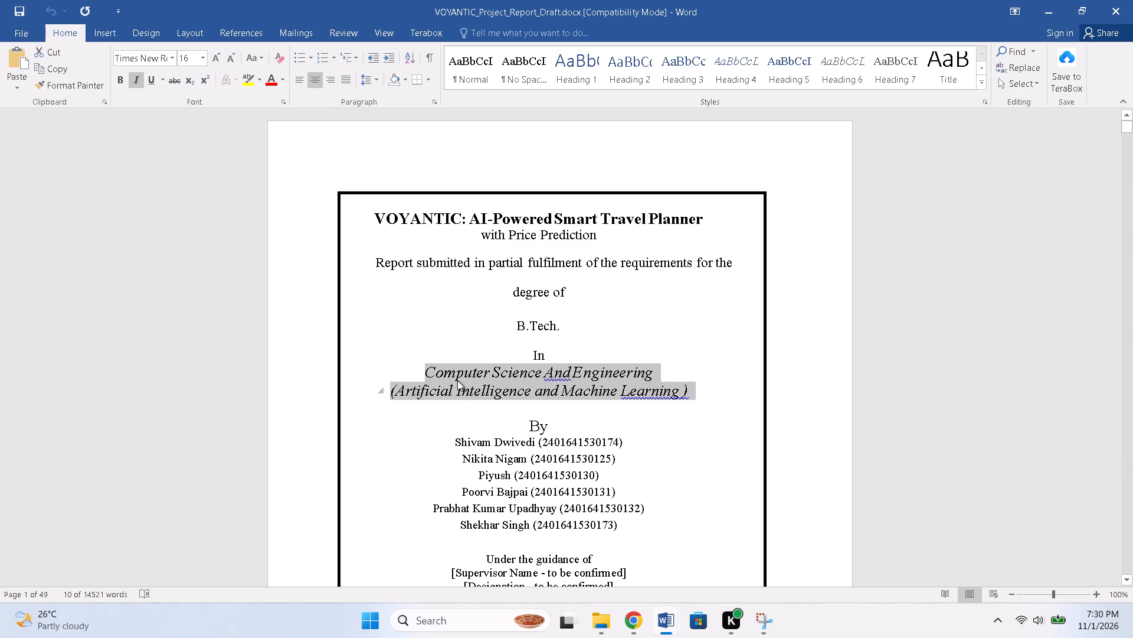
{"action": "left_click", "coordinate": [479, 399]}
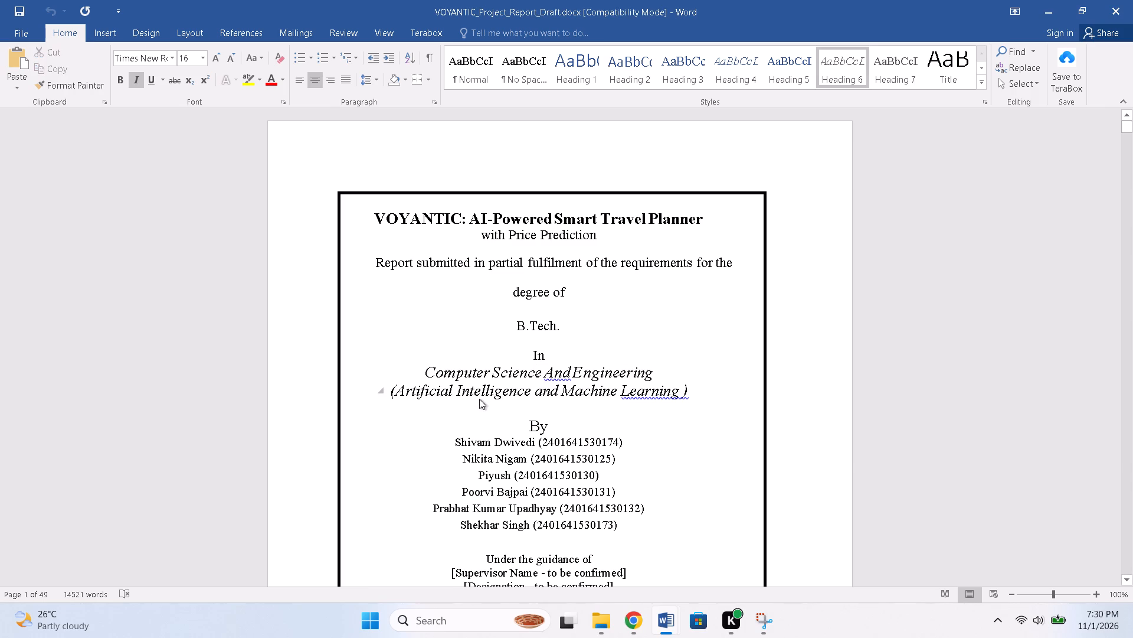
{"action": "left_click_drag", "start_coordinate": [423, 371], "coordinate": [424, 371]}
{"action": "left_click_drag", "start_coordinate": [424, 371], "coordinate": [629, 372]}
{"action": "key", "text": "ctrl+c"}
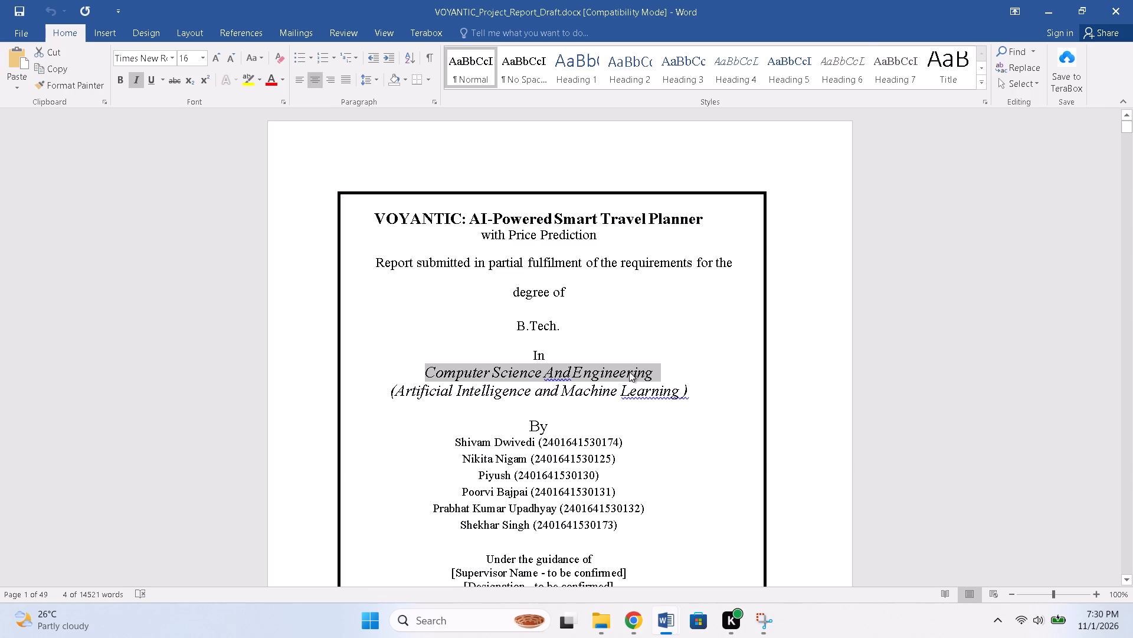
Return to the DBMS lab file and delete ARTIFICIAL INTELLIGENCE & MACHINE LEARNING from the cover page's department line.
{"action": "left_click", "coordinate": [1034, 1]}
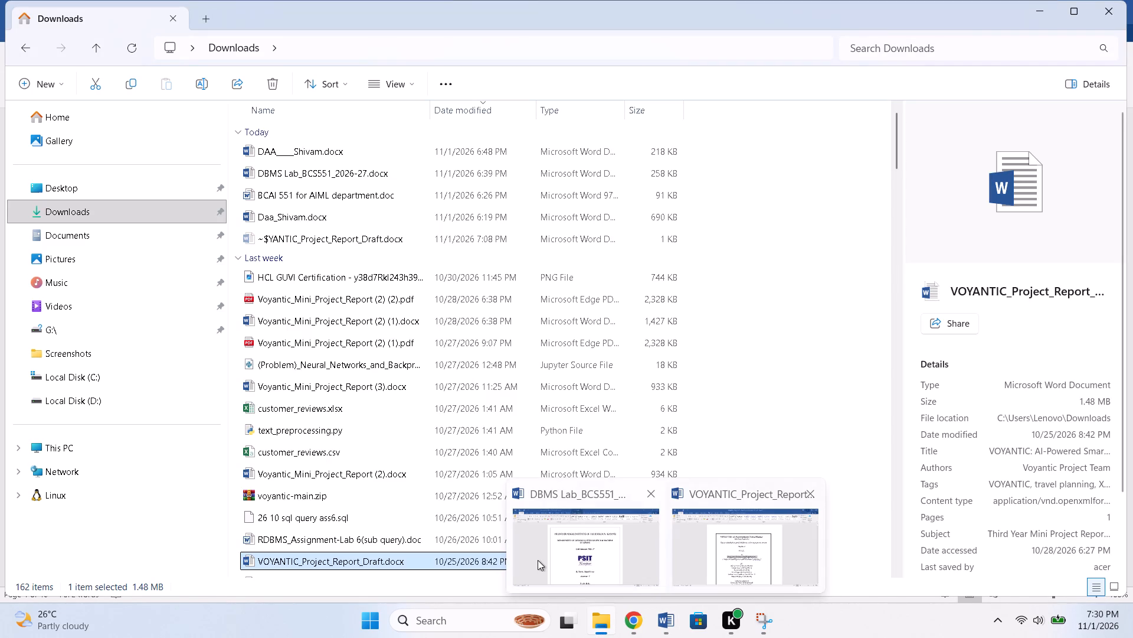
{"action": "left_click", "coordinate": [536, 562]}
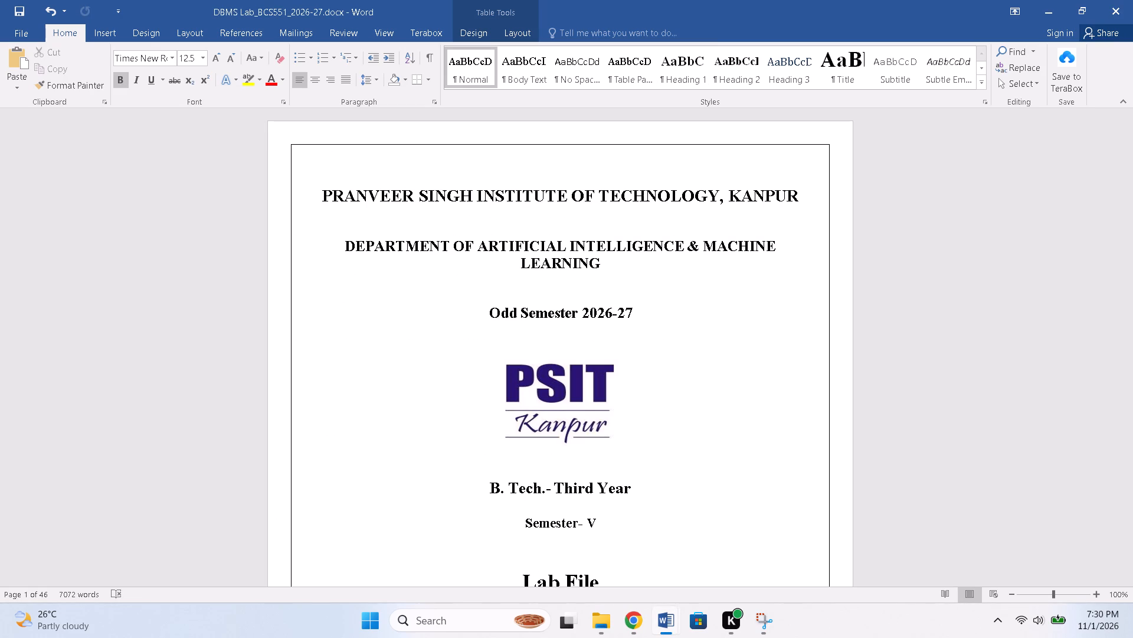
{"action": "left_click", "coordinate": [610, 266]}
{"action": "left_click_drag", "start_coordinate": [610, 266], "coordinate": [482, 244]}
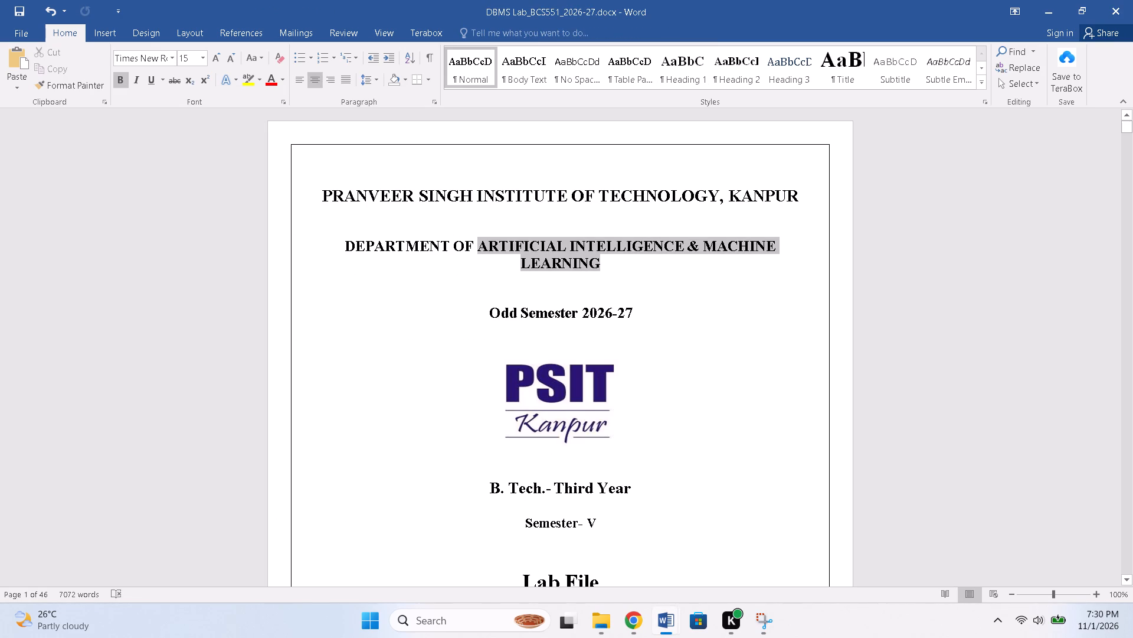
{"action": "left_click_drag", "start_coordinate": [482, 244], "coordinate": [482, 246]}
{"action": "key", "text": "BackSpace"}
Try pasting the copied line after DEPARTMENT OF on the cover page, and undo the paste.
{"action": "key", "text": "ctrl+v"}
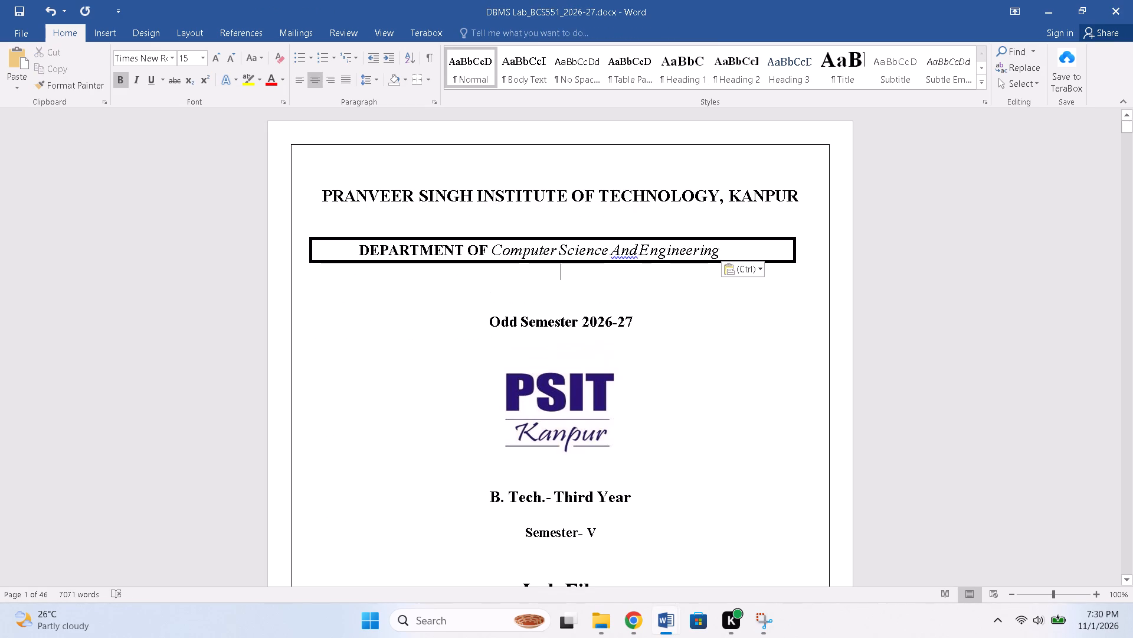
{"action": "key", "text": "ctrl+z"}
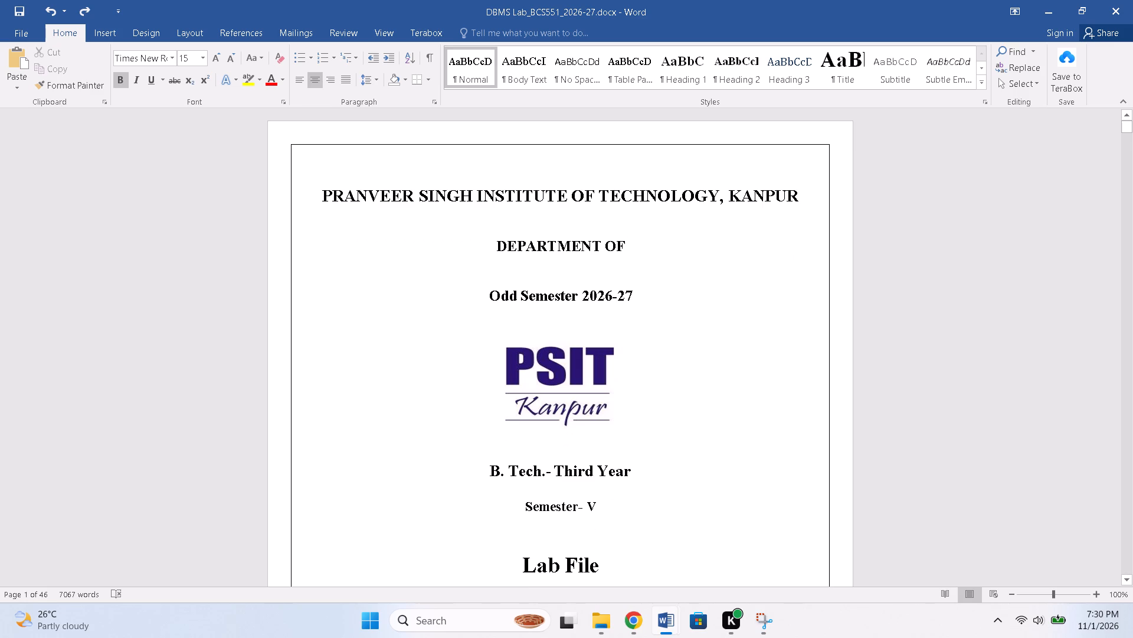
Add COMPUTER SCIENCE & in capitals after DEPARTMENT OF on the cover page, and begin the word ENGINEERING.
{"action": "type", "text": "Co"}
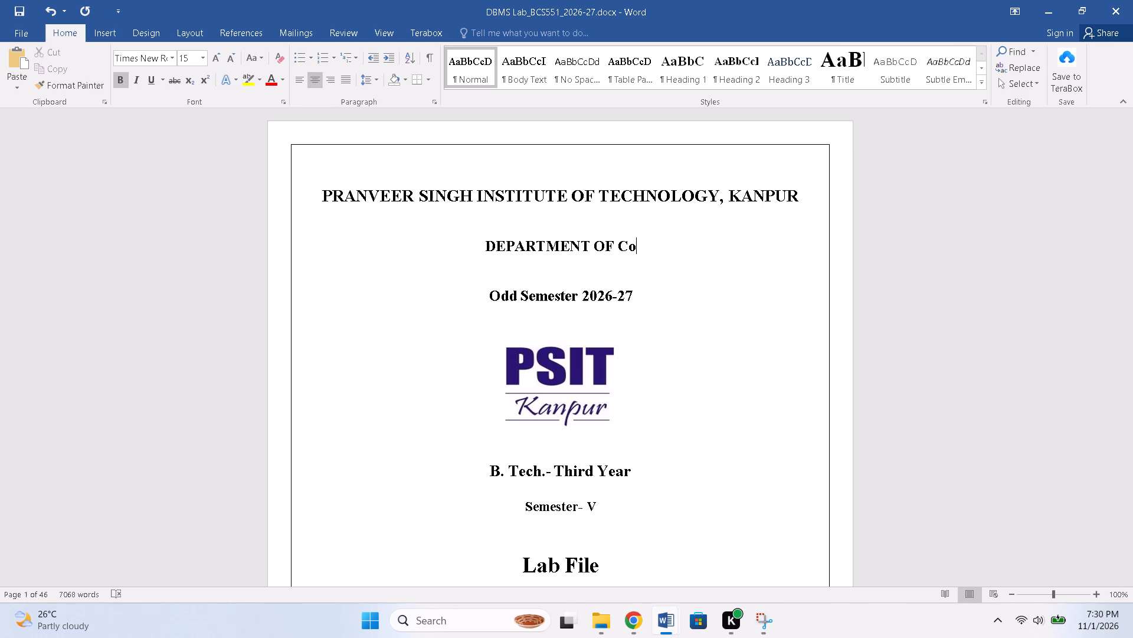
{"action": "key", "text": "BackSpace"}
{"action": "key", "text": "BackSpace"}
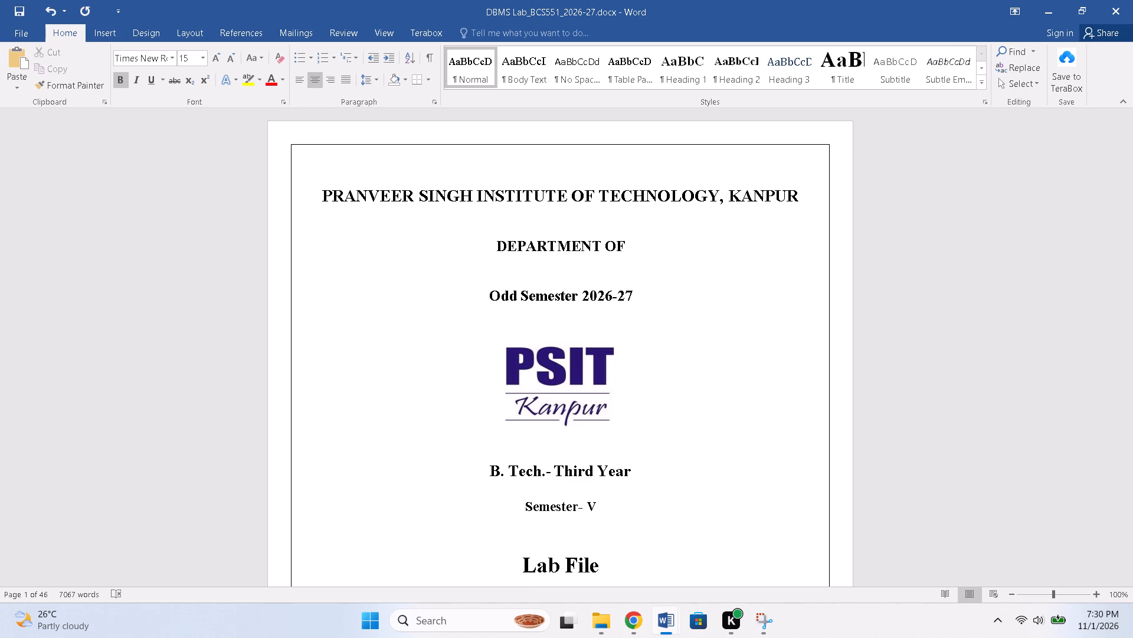
{"action": "type", "text": "COMPUTER"}
{"action": "key", "text": "space"}
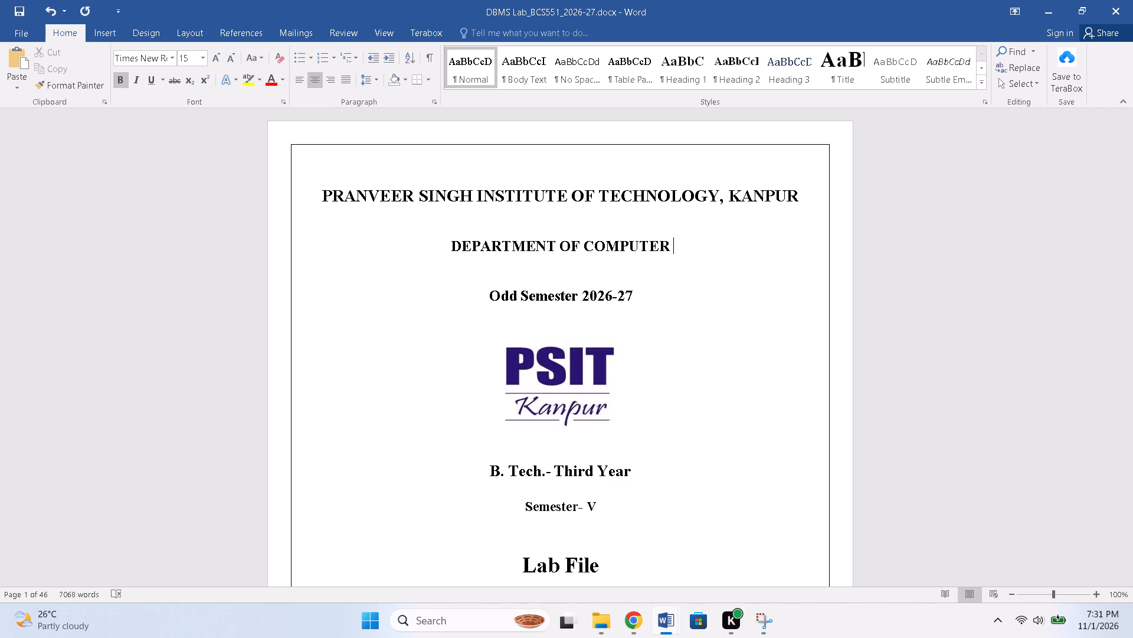
{"action": "type", "text": "sCI"}
{"action": "key", "text": "BackSpace"}
{"action": "key", "text": "BackSpace"}
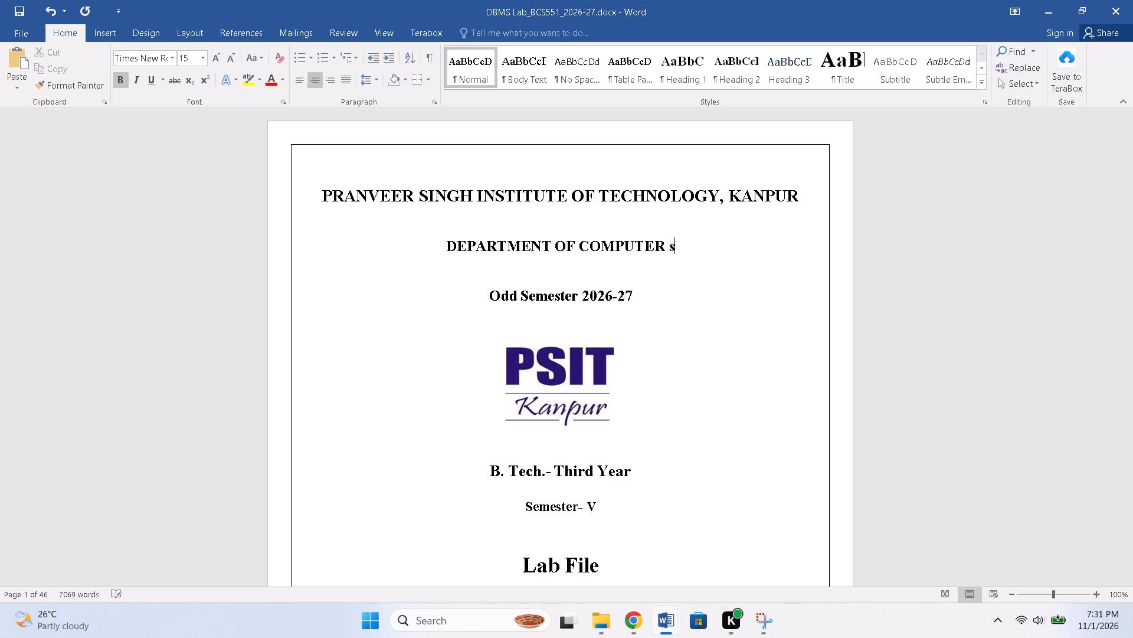
{"action": "key", "text": "BackSpace"}
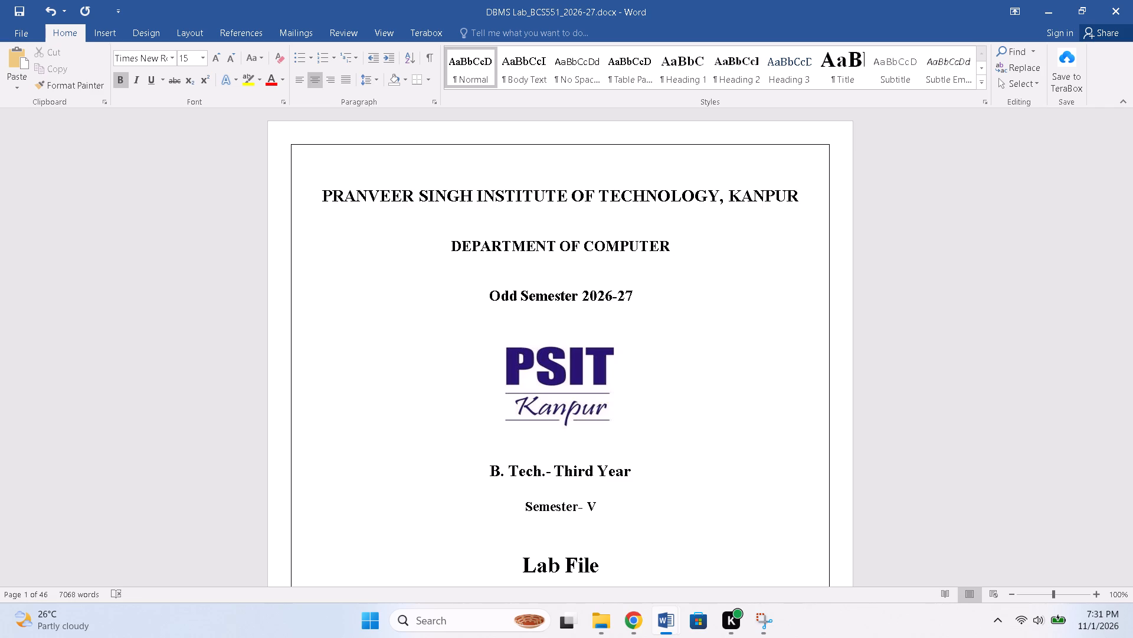
{"action": "type", "text": "SCIENCE"}
{"action": "key", "text": "space"}
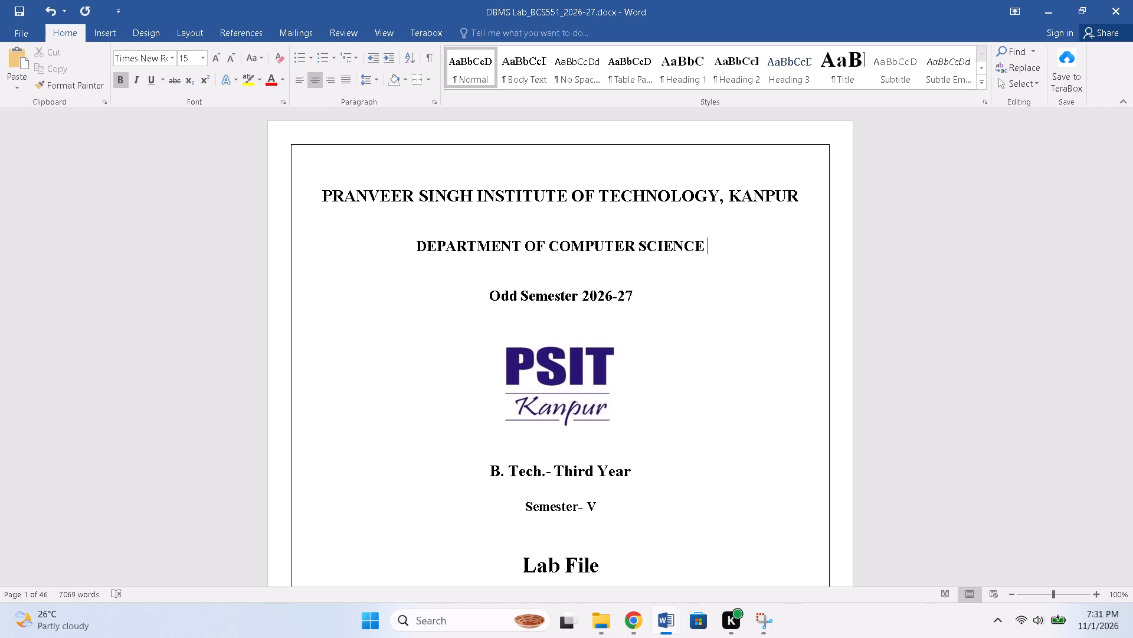
{"action": "key", "text": "shift+ampersand"}
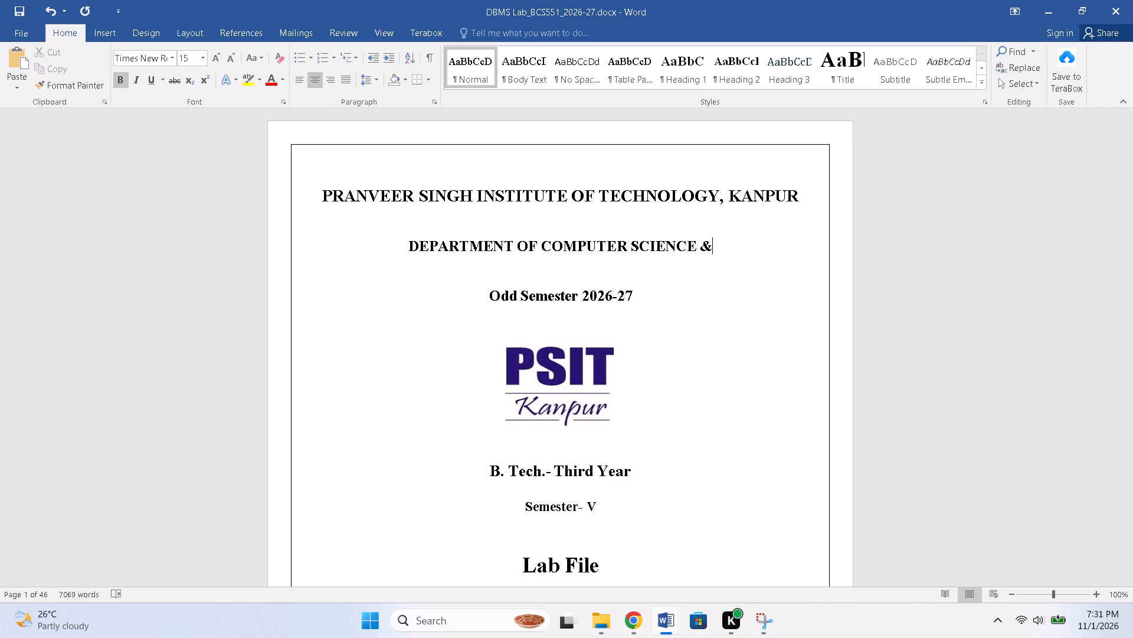
{"action": "key", "text": "space"}
{"action": "type", "text": "ENGINNE"}
{"action": "key", "text": "alt+Tab"}
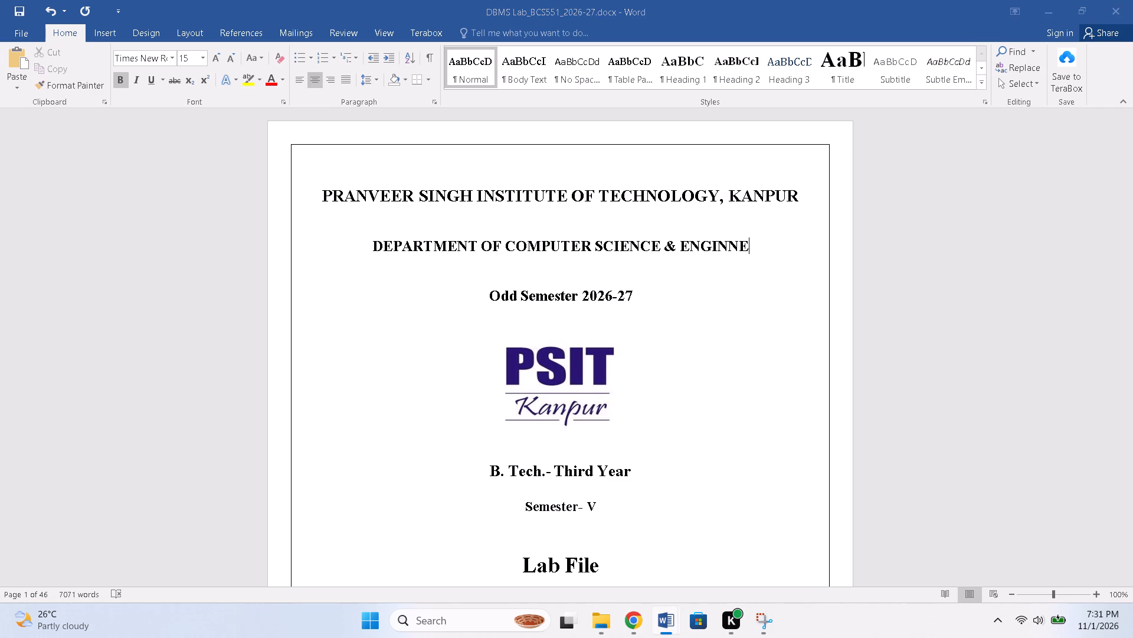
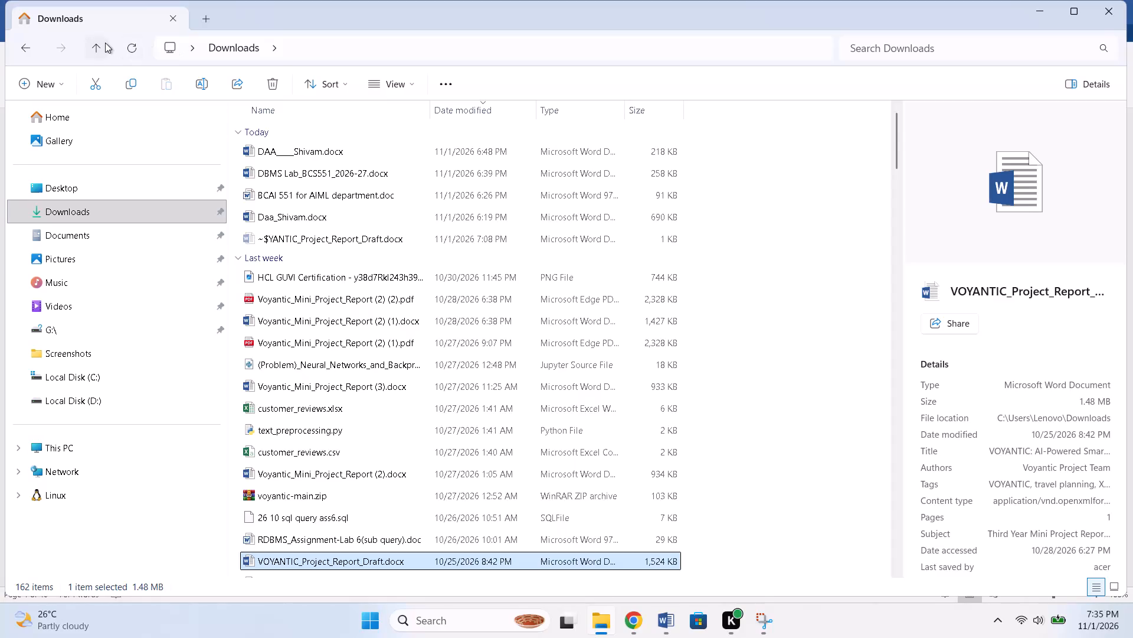
Refresh the file list of the Downloads folder in File Explorer.
{"action": "triple_click", "coordinate": [130, 43]}
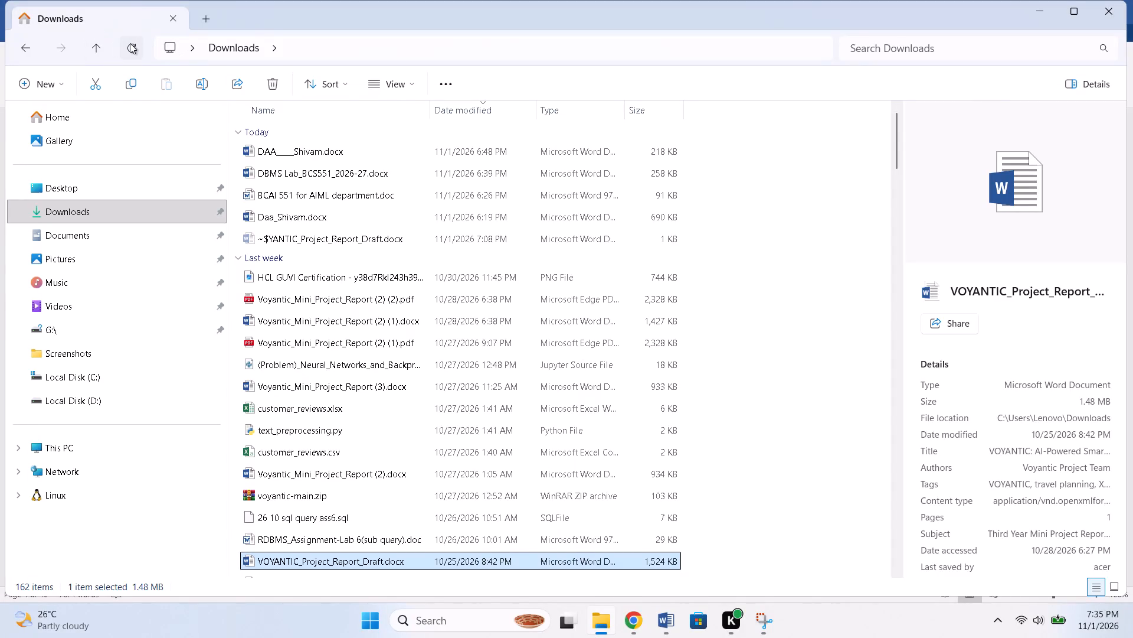
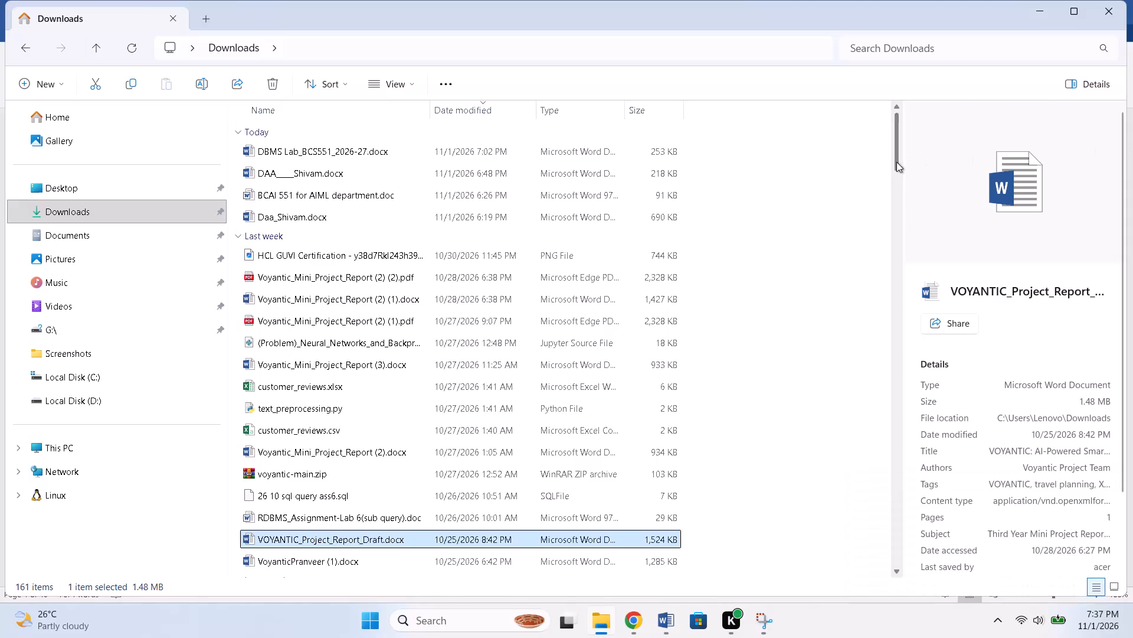
Minimize the File Explorer window and return to the DBMS lab file's cover page in Word.
{"action": "left_click", "coordinate": [1042, 11]}
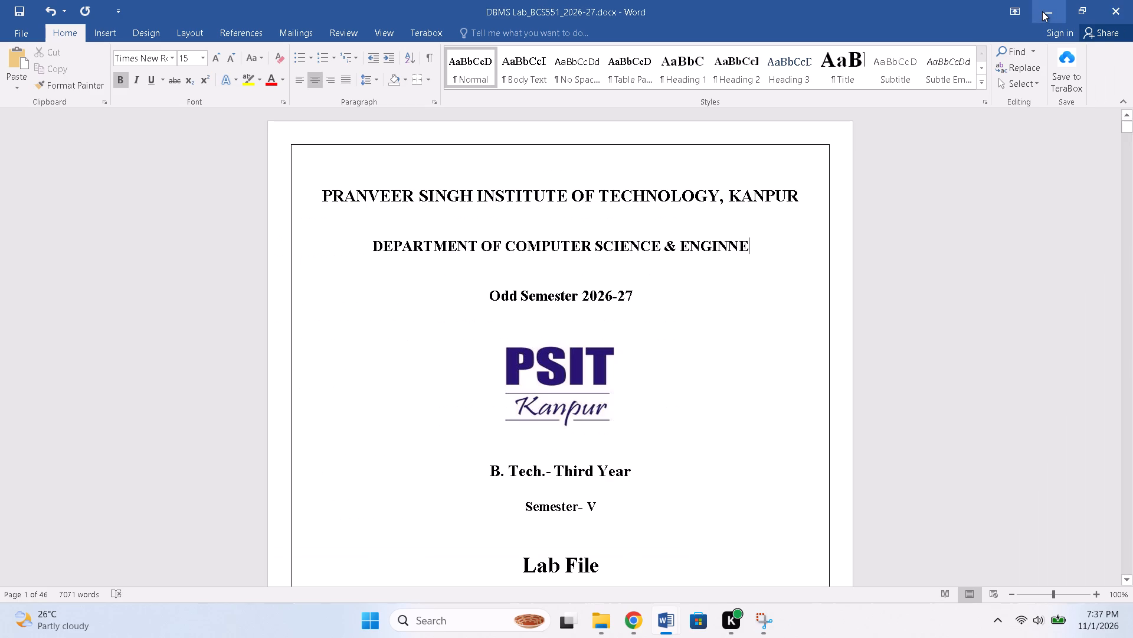
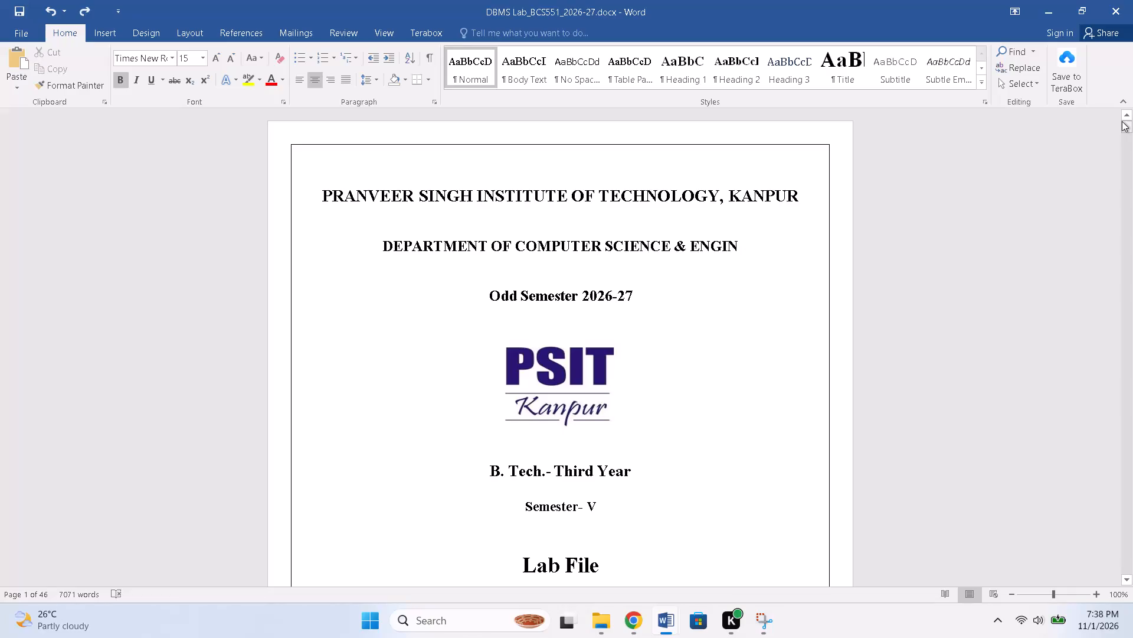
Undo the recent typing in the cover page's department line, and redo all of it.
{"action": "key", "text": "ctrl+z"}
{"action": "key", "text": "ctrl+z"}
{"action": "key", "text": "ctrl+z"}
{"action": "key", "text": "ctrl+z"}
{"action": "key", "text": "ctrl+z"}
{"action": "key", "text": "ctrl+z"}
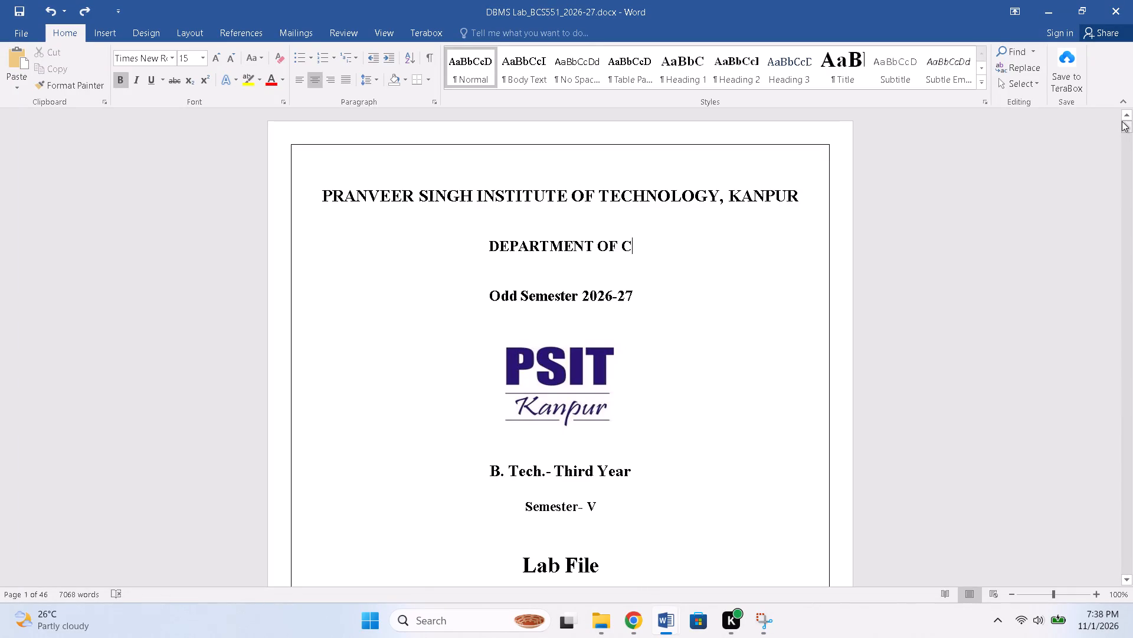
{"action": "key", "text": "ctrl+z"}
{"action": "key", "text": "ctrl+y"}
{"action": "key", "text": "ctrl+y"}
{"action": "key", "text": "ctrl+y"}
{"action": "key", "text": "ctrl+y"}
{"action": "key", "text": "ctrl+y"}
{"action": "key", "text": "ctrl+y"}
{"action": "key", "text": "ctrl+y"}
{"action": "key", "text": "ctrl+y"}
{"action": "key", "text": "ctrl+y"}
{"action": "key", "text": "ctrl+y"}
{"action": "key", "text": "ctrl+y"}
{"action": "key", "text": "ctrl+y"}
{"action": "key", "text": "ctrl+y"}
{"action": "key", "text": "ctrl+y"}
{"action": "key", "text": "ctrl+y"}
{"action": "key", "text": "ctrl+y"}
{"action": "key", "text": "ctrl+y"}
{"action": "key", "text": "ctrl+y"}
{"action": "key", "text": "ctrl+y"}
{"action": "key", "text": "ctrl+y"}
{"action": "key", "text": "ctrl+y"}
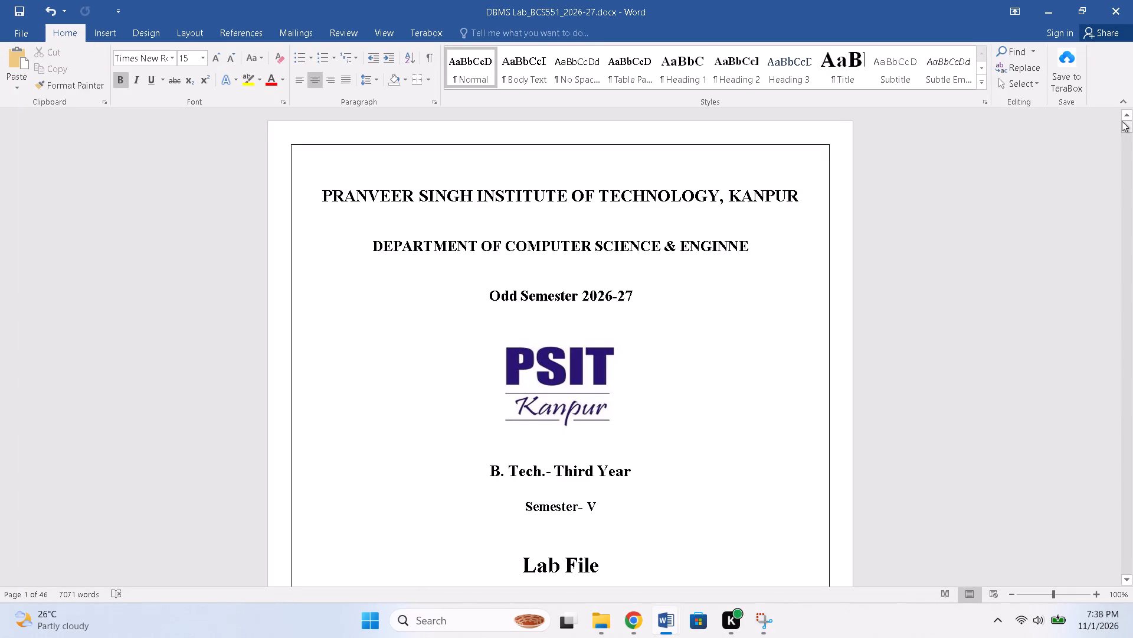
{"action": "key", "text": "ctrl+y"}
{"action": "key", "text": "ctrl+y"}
Complete the last word of the department line with RING so it reads DEPARTMENT OF COMPUTER SCIENCE & ENGINNERING.
{"action": "type", "text": "RI"}
{"action": "type", "text": "NF"}
{"action": "key", "text": "BackSpace"}
{"action": "key", "text": "g"}
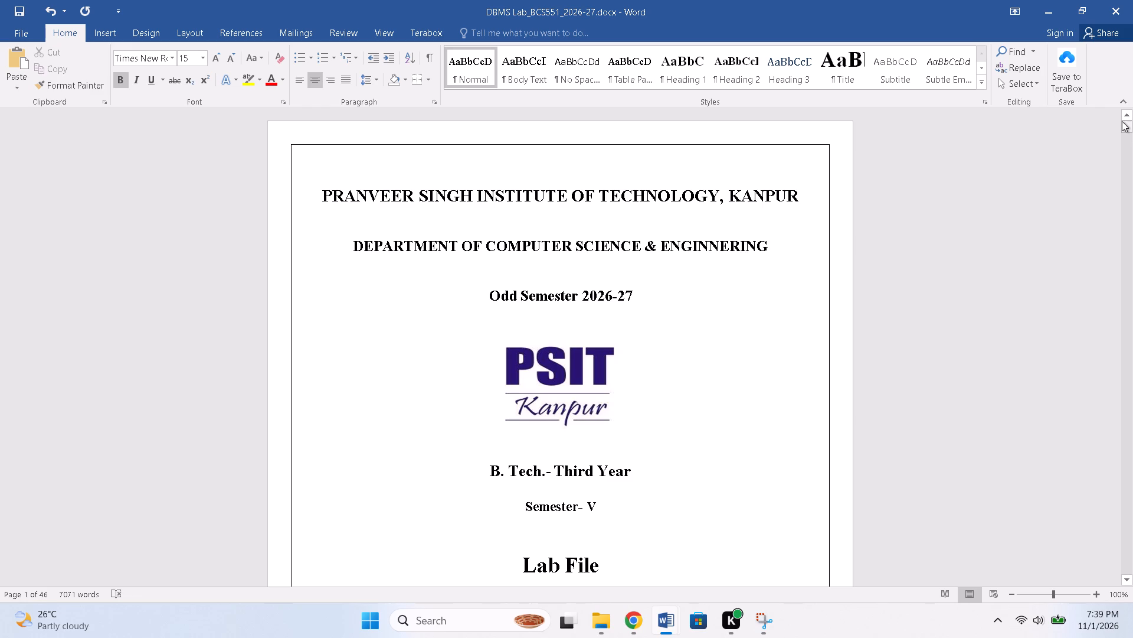
Add a line break below the department name and enter "(ARTIFICIAL INTELLIGENCE AND " as the start of the specialization line.
{"action": "key", "text": "shift+Return"}
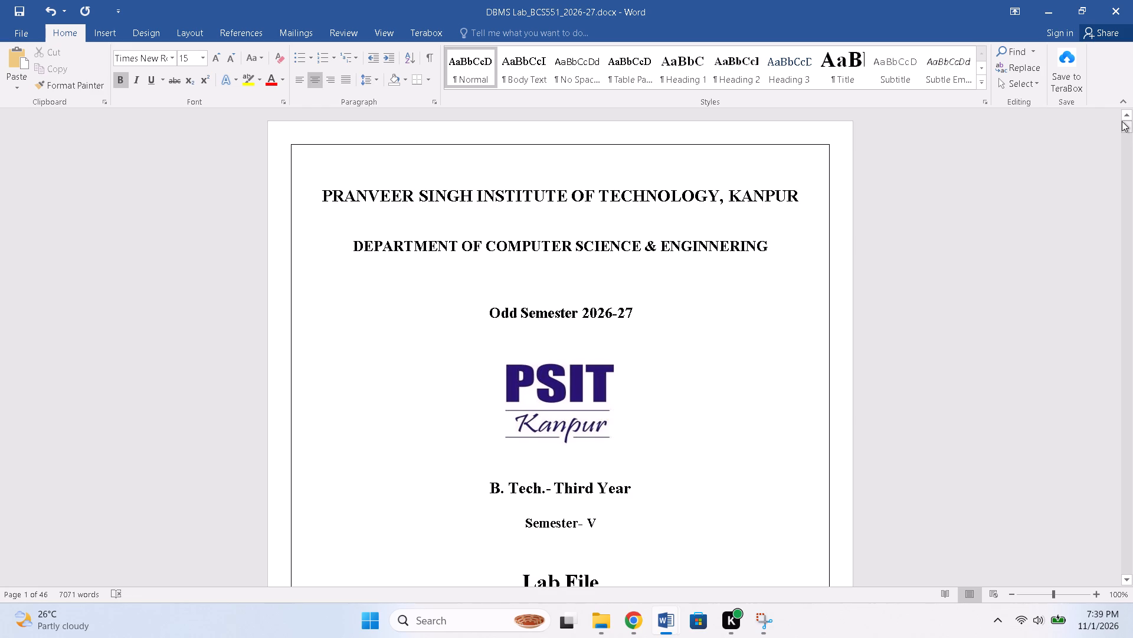
{"action": "key", "text": "shift+parenleft"}
{"action": "key", "text": "shift+a"}
{"action": "key", "text": "BackSpace"}
{"action": "type", "text": "ARTIFICIALV"}
{"action": "key", "text": "BackSpace"}
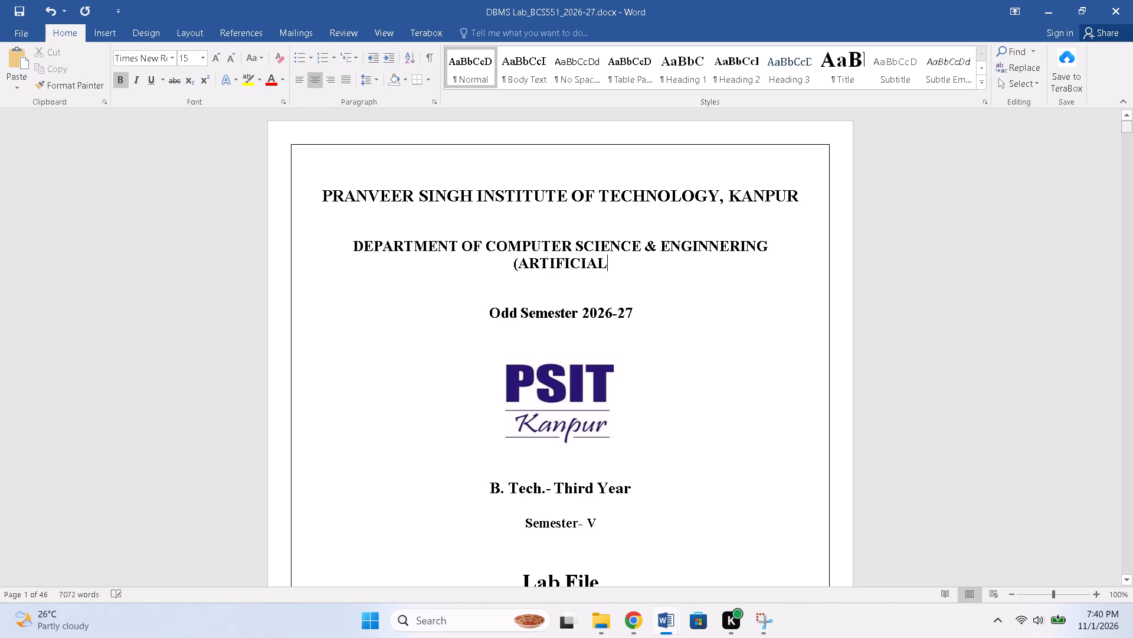
{"action": "key", "text": "space"}
{"action": "type", "text": "INTELLI"}
{"action": "type", "text": "GENCE AND"}
{"action": "key", "text": "space"}
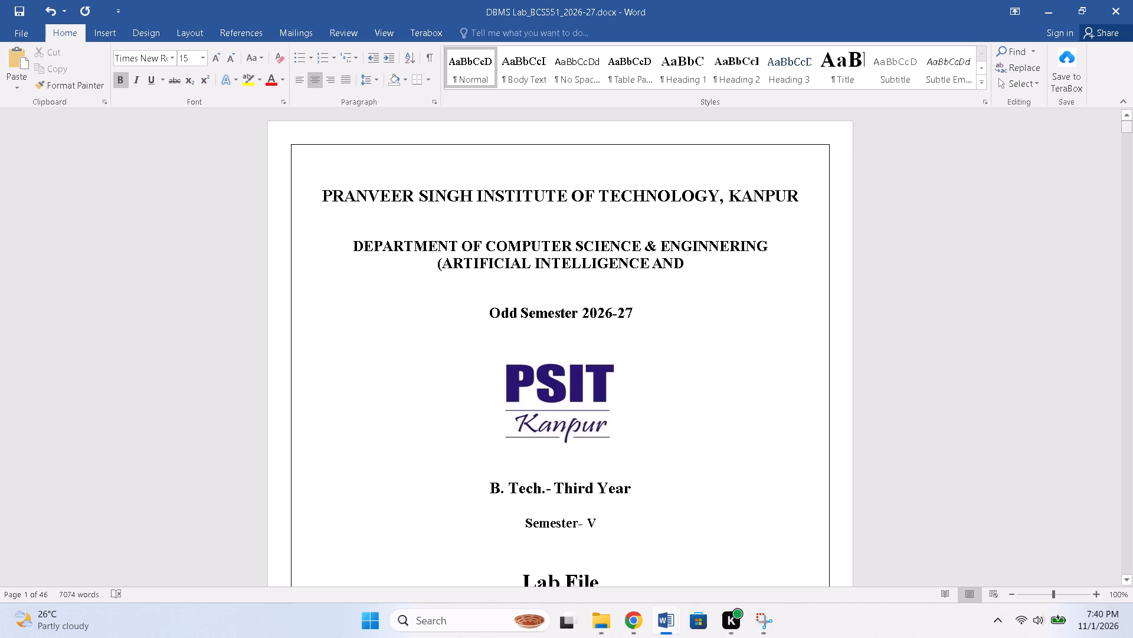
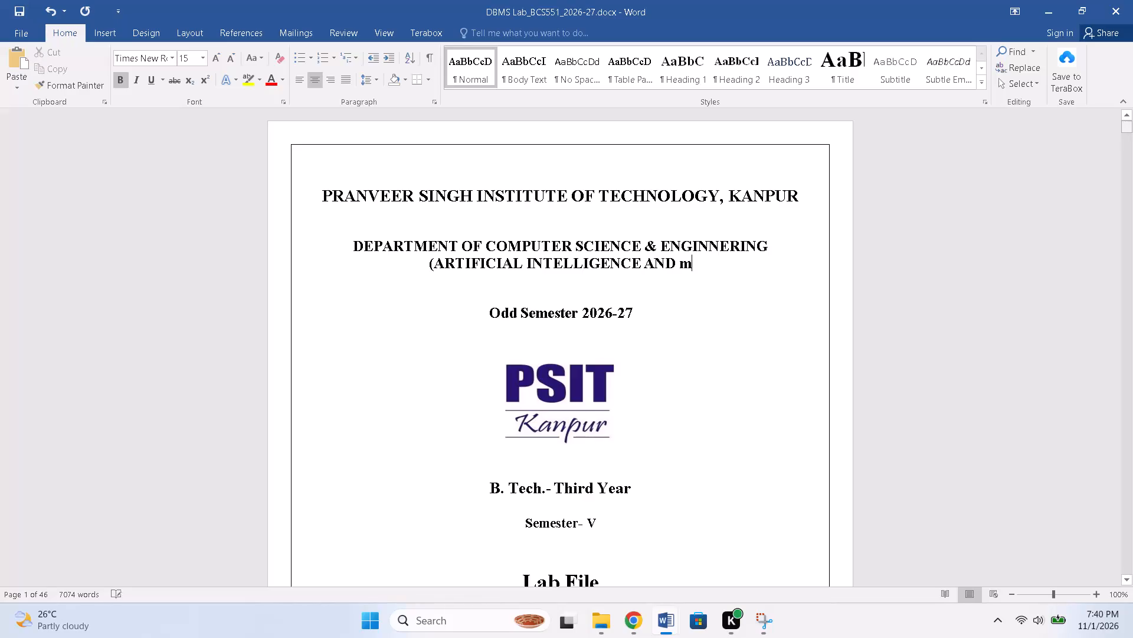
Complete the specialization line with MACHINE LEARNING and a closing parenthesis so it reads (ARTIFICIAL INTELLIGENCE AND MACHINE LEARNING).
{"action": "key", "text": "BackSpace"}
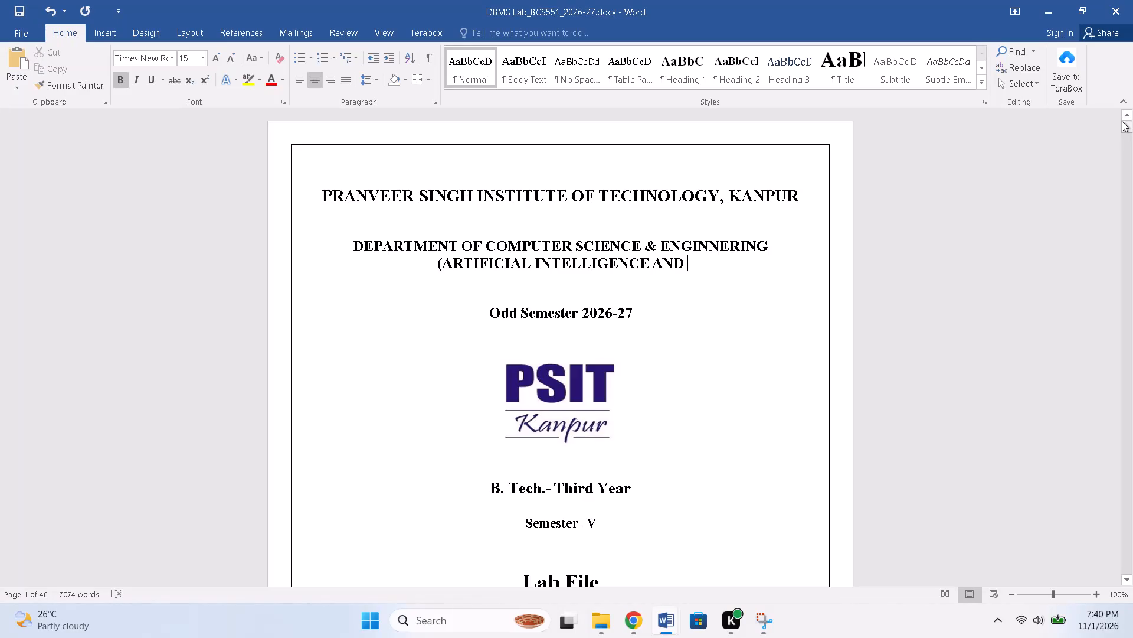
{"action": "type", "text": "MACHINE"}
{"action": "key", "text": "space"}
{"action": "type", "text": "LEA"}
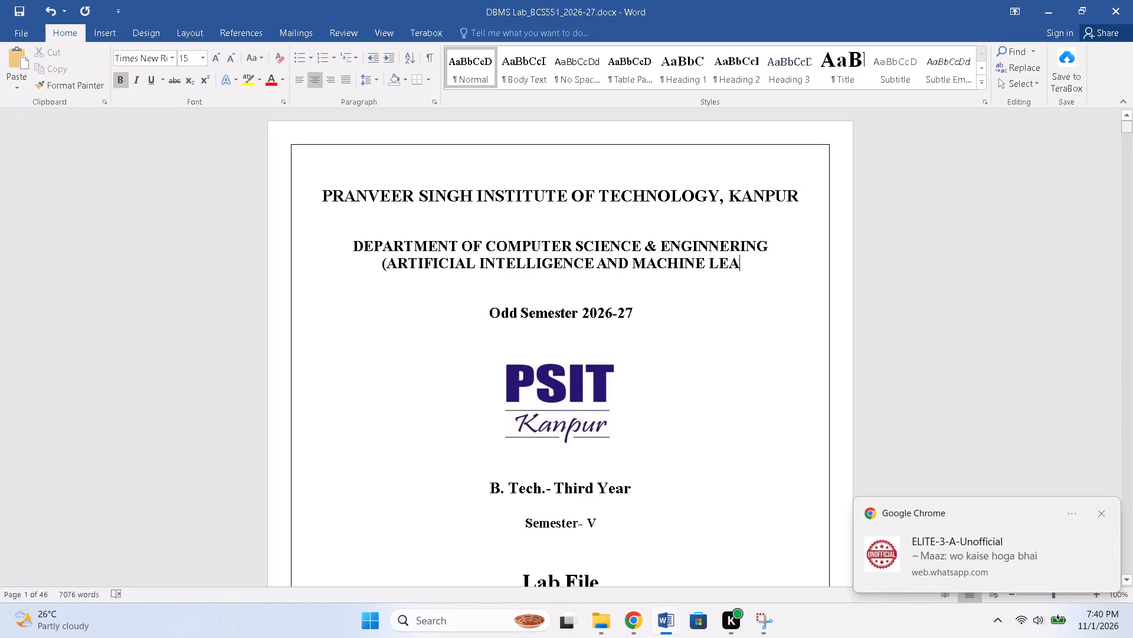
{"action": "type", "text": "RNING"}
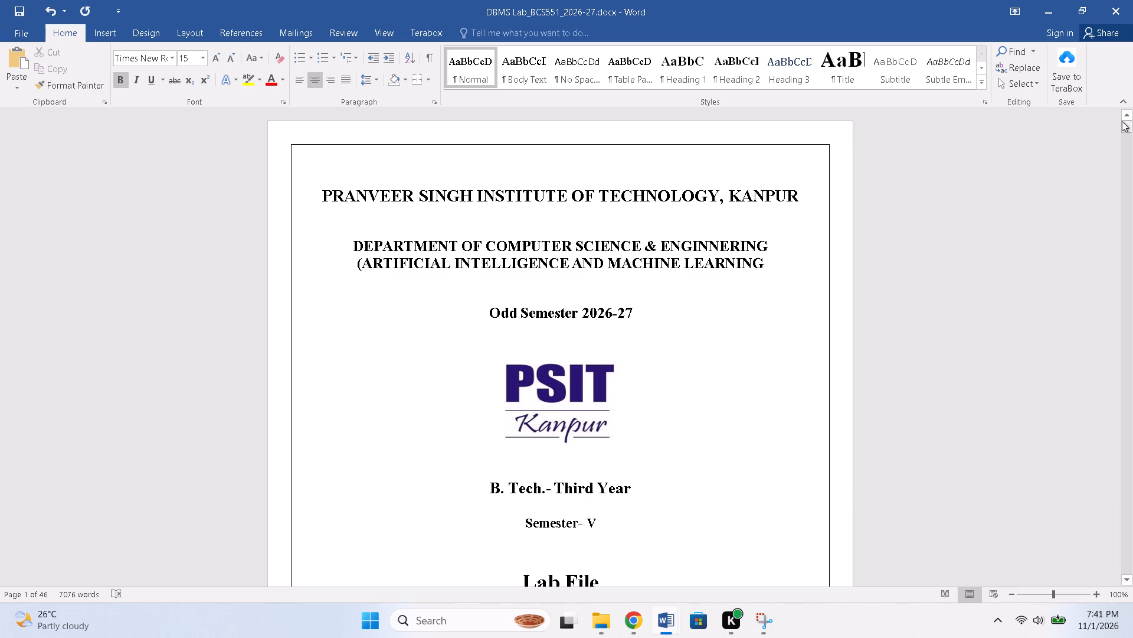
{"action": "key", "text": "shift+parenright"}
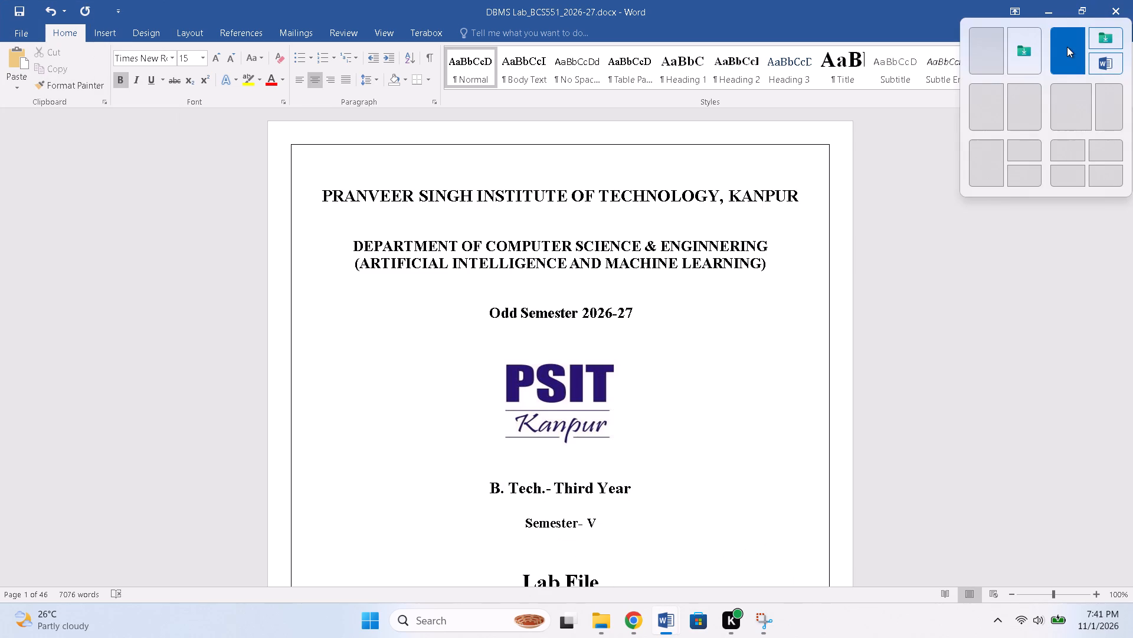
Arrange the lab file side by side with the VOYANTIC project report draft to compare the department wording on their cover pages.
{"action": "left_click", "coordinate": [1067, 47]}
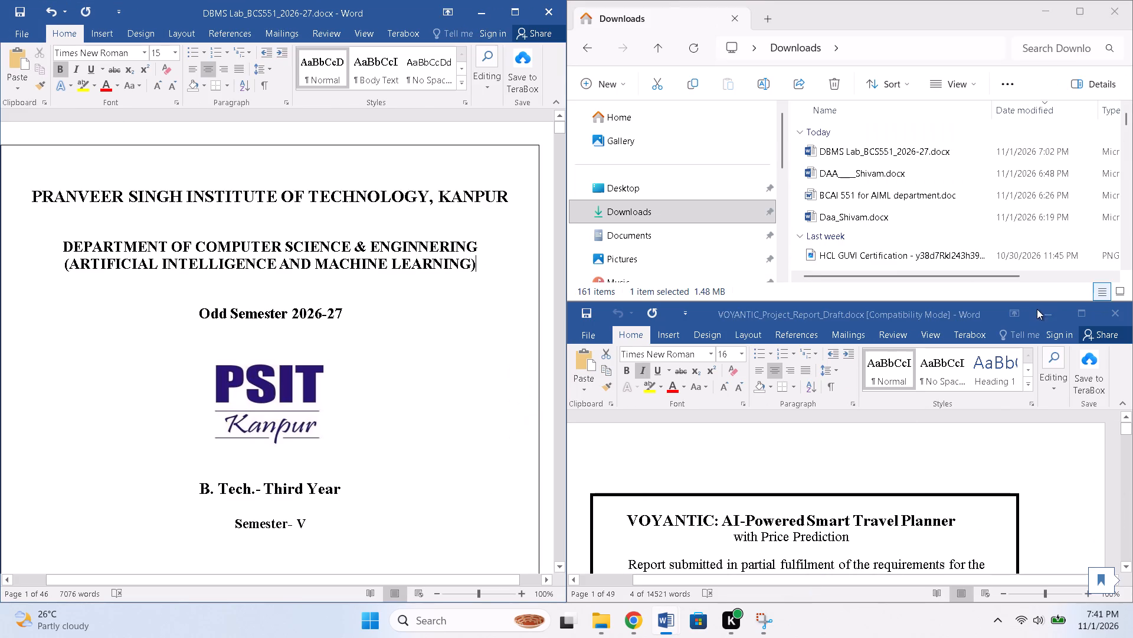
{"action": "left_click", "coordinate": [991, 346]}
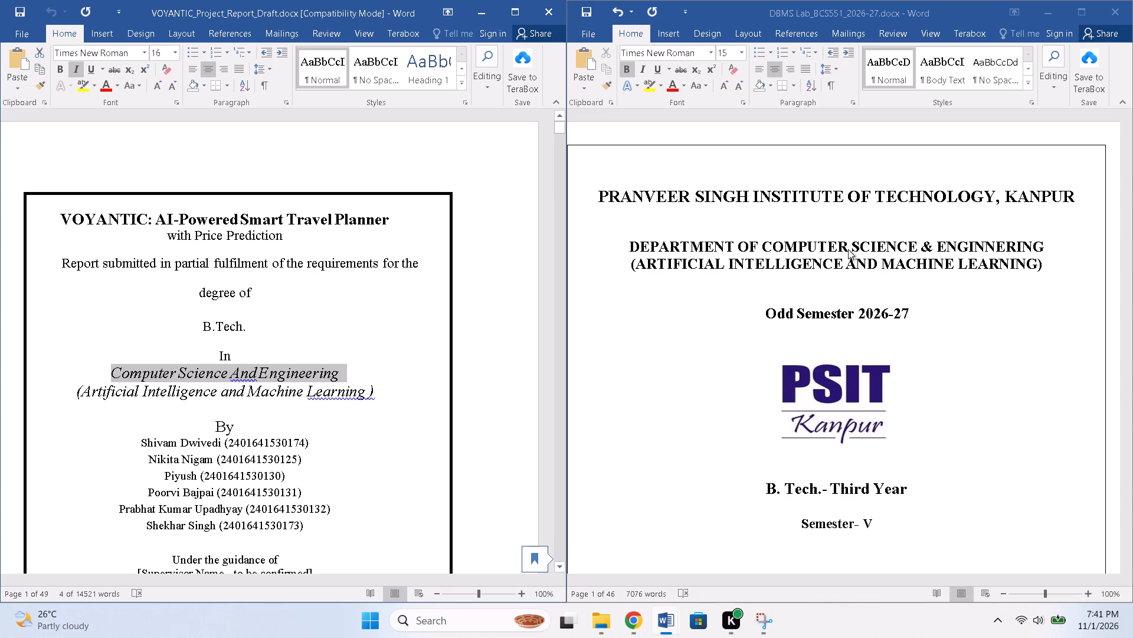
Correct the misspelled last word of the lab file's department line to ENGINEERING by replacing the extra N with a capital E.
{"action": "left_click", "coordinate": [991, 249]}
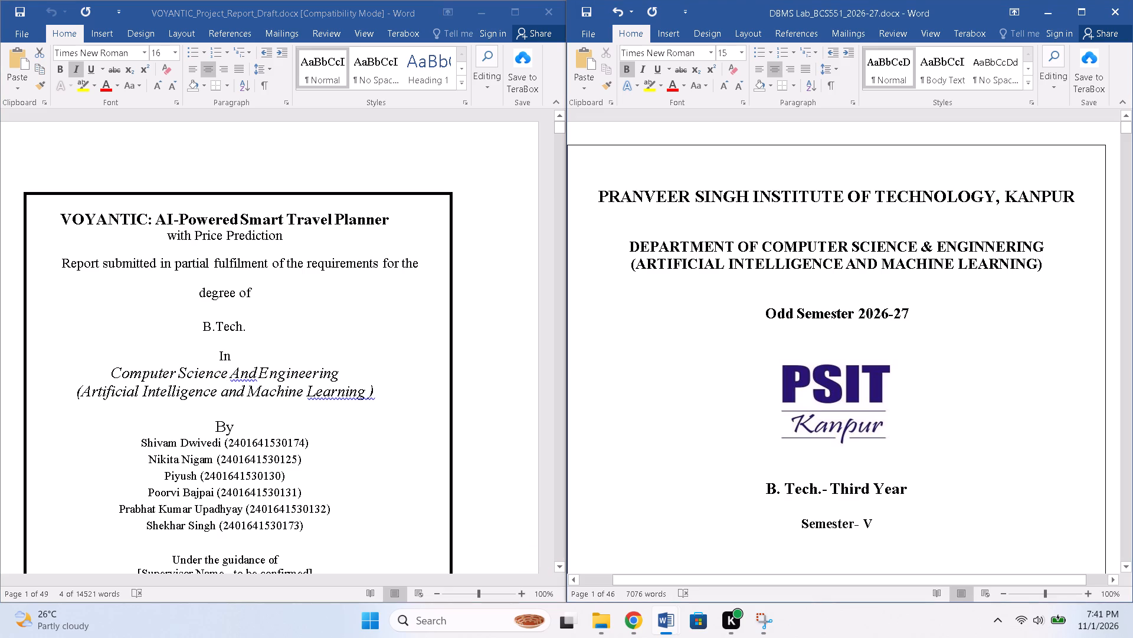
{"action": "left_click", "coordinate": [995, 243]}
{"action": "key", "text": "BackSpace"}
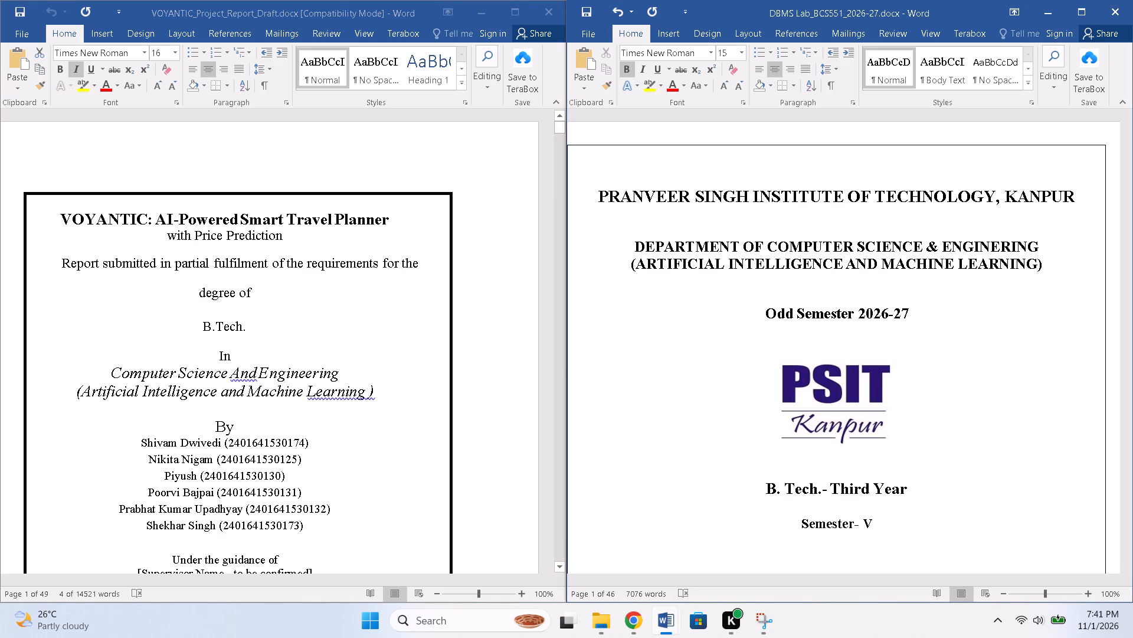
{"action": "key", "text": "shift+e"}
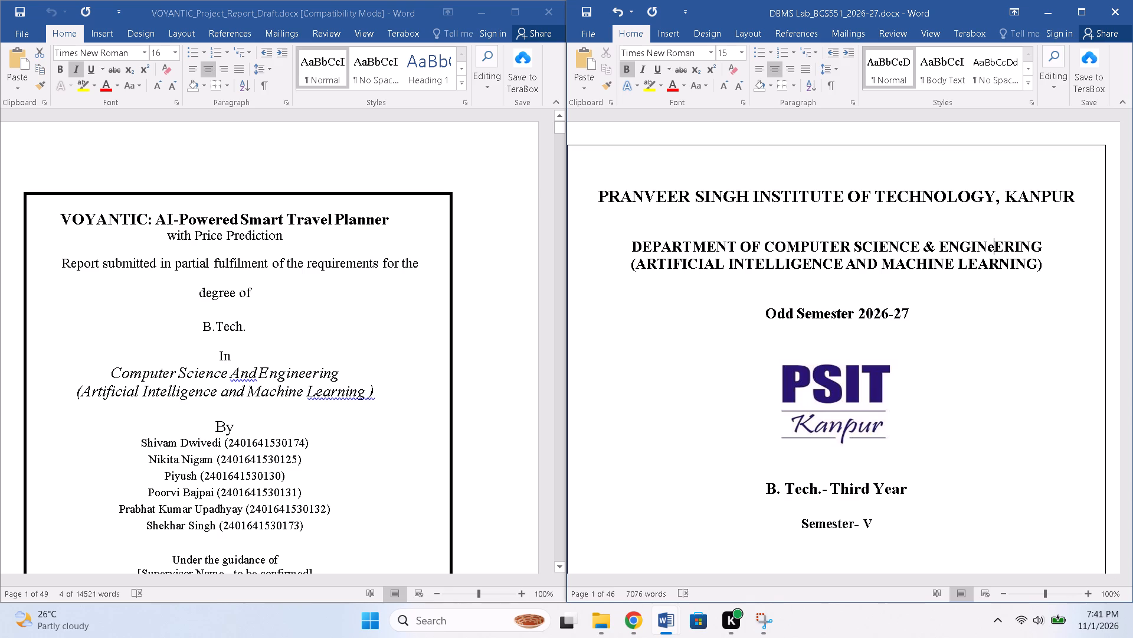
{"action": "key", "text": "BackSpace"}
{"action": "key", "text": "e"}
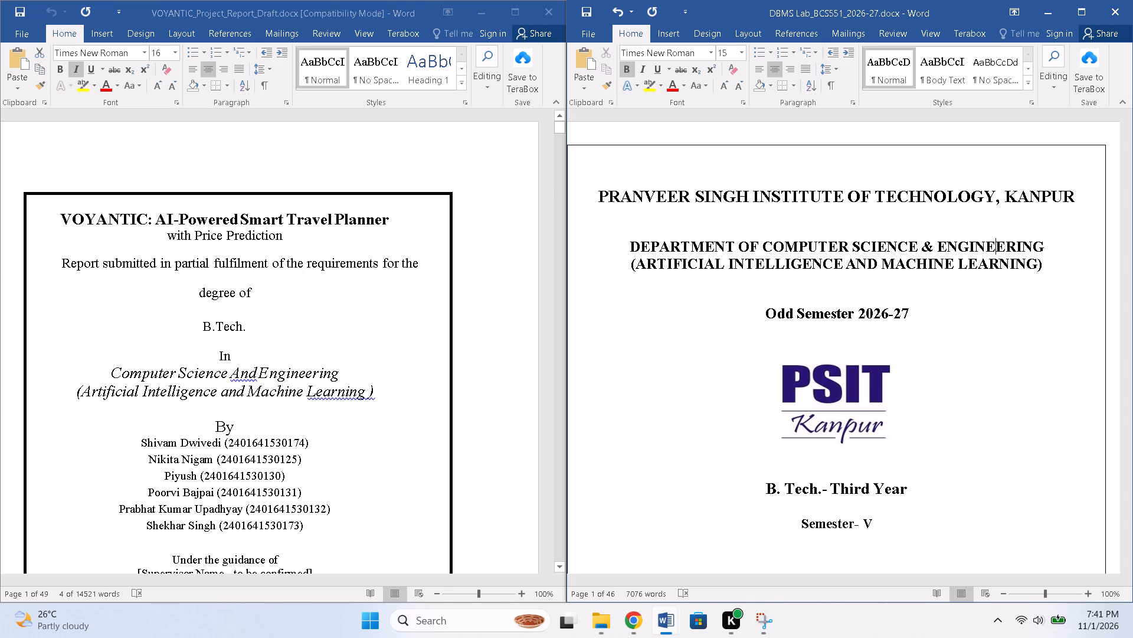
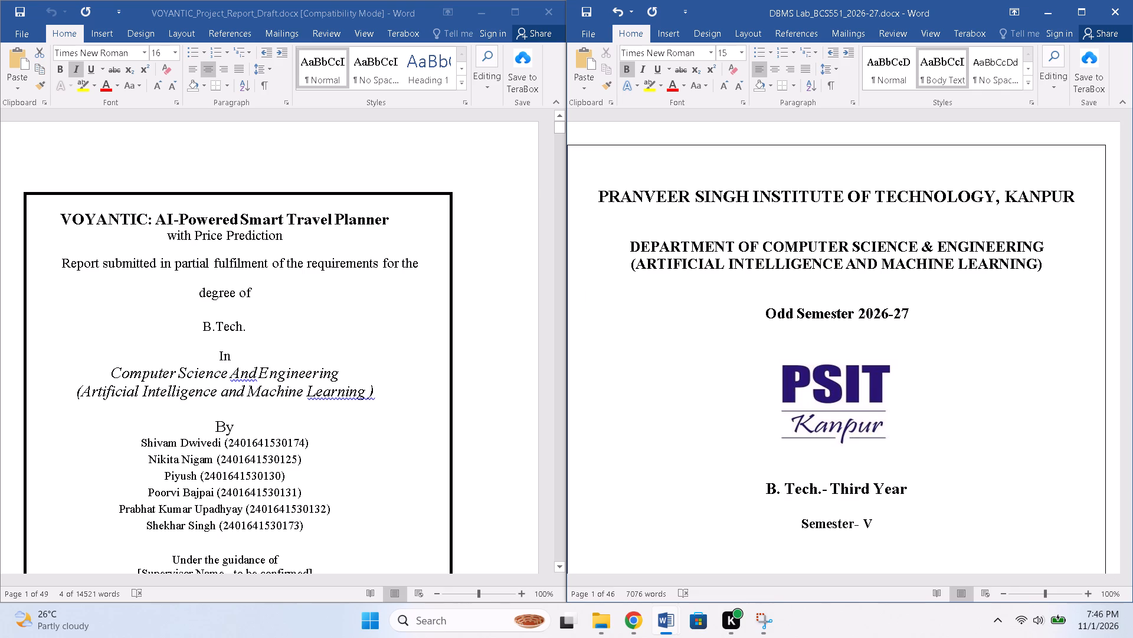
Save the lab file and publish it to Downloads as DBMS Lab_BCS551_2026-27.pdf with standard optimization for online publishing and printing.
{"action": "left_click", "coordinate": [588, 8]}
{"action": "left_click", "coordinate": [592, 35]}
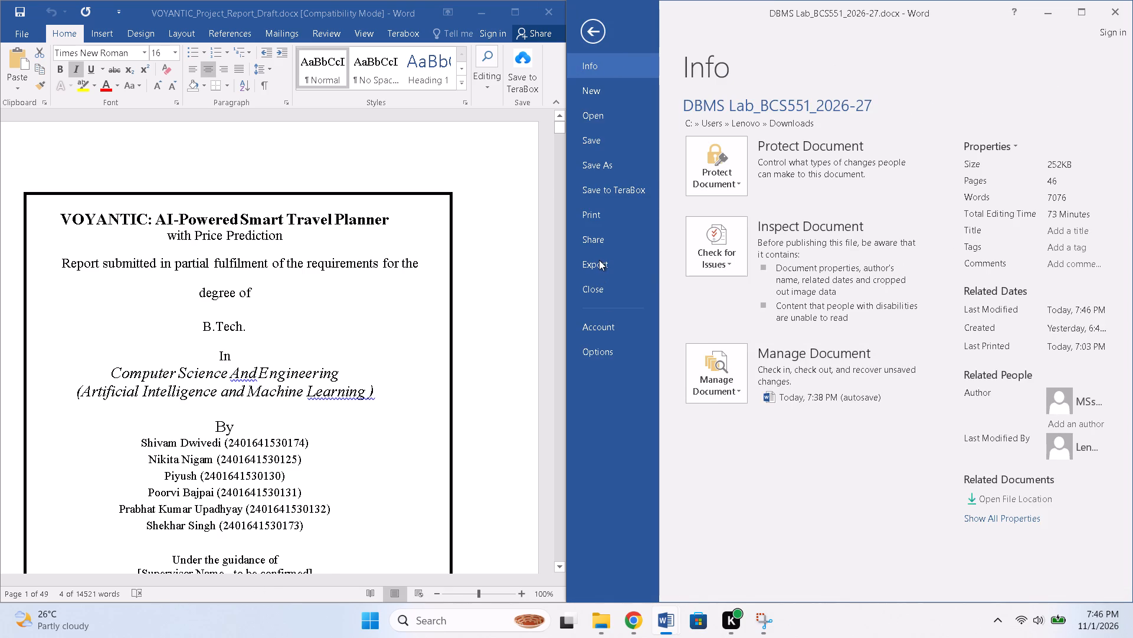
{"action": "left_click", "coordinate": [599, 260]}
{"action": "left_click", "coordinate": [929, 250]}
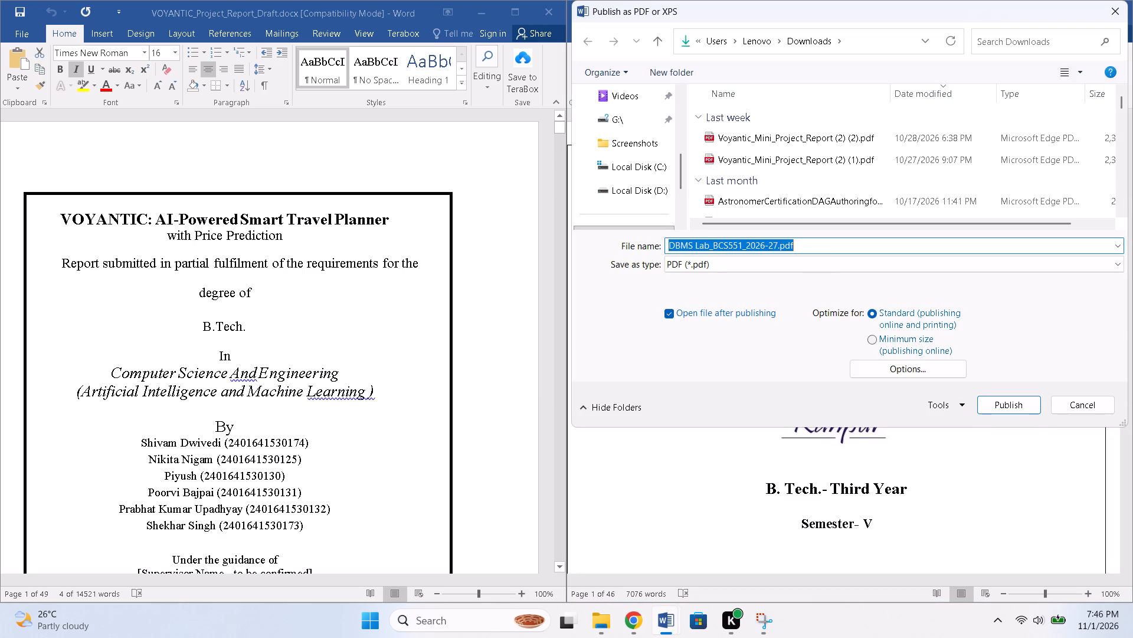
{"action": "left_click", "coordinate": [1003, 401]}
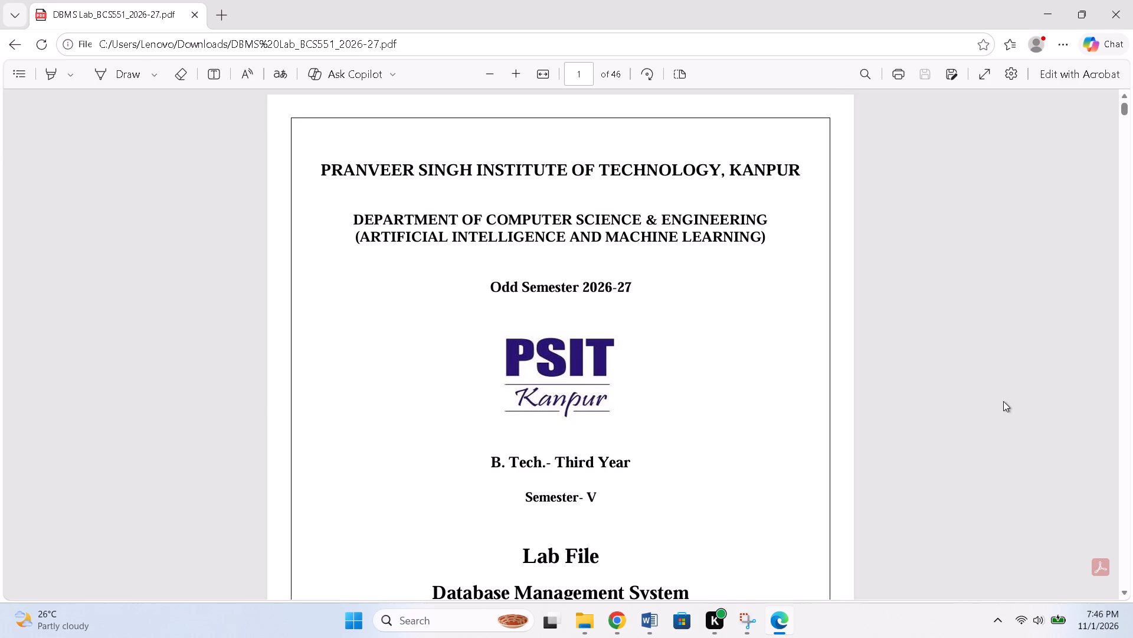
Close the published PDF, the DBMS lab file, the Downloads folder window and the VOYANTIC project report draft.
{"action": "left_click", "coordinate": [1132, 0]}
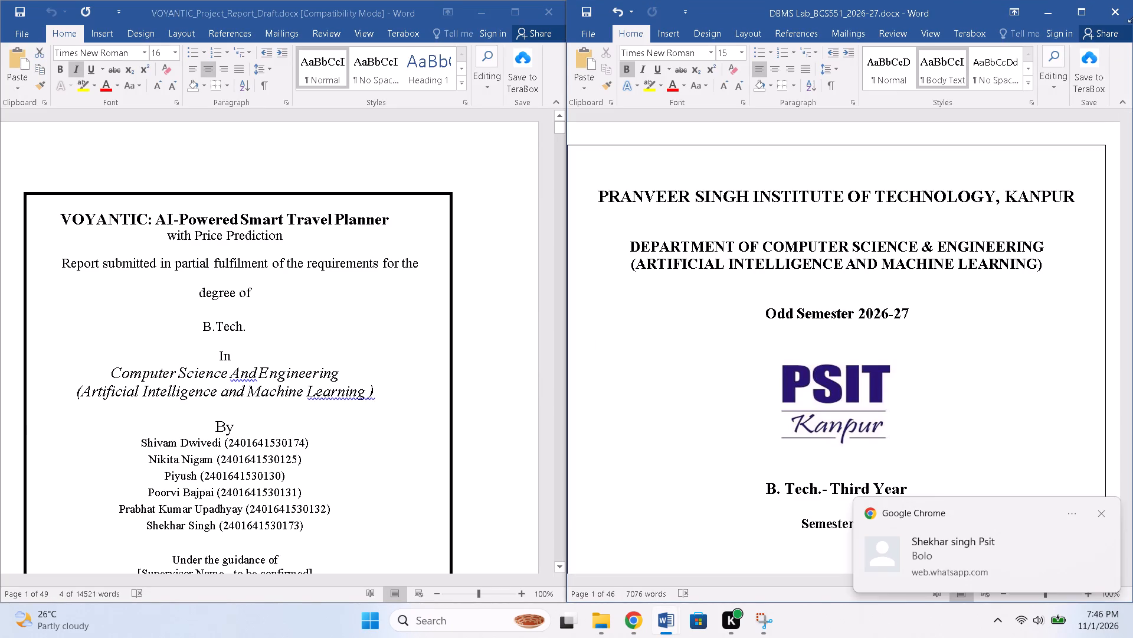
{"action": "left_click", "coordinate": [1131, 11]}
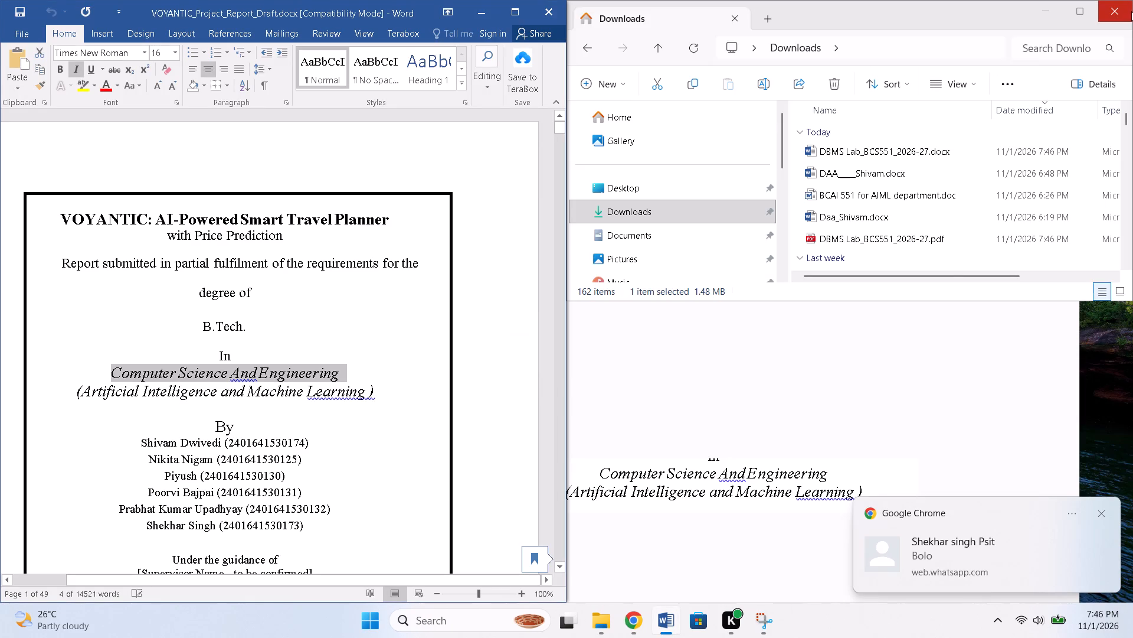
{"action": "left_click", "coordinate": [1131, 11]}
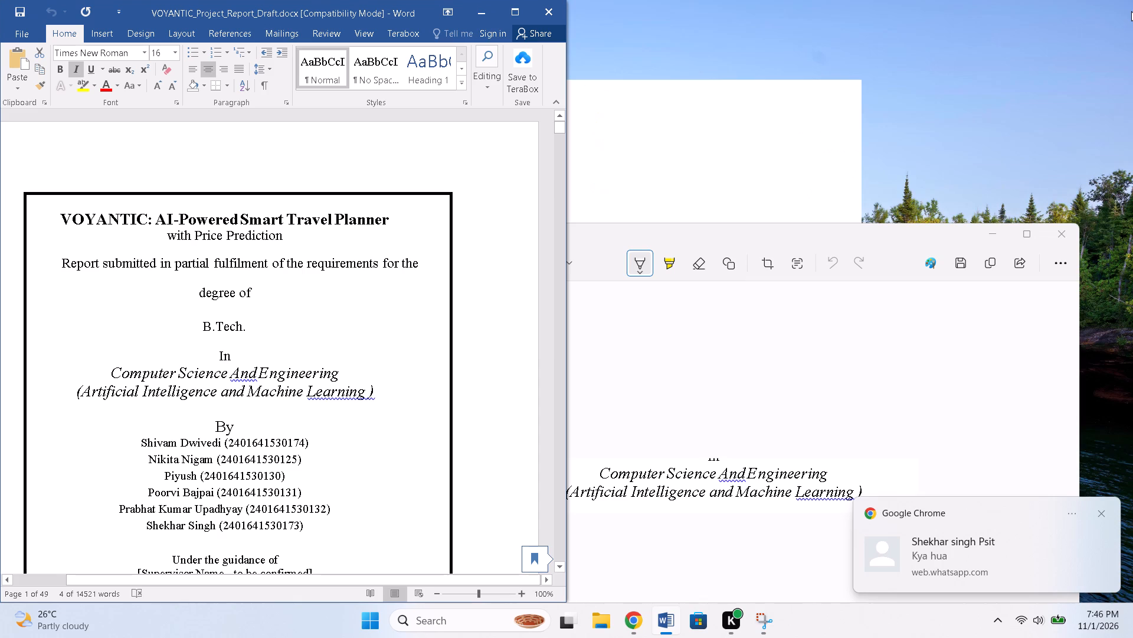
{"action": "left_click", "coordinate": [548, 9]}
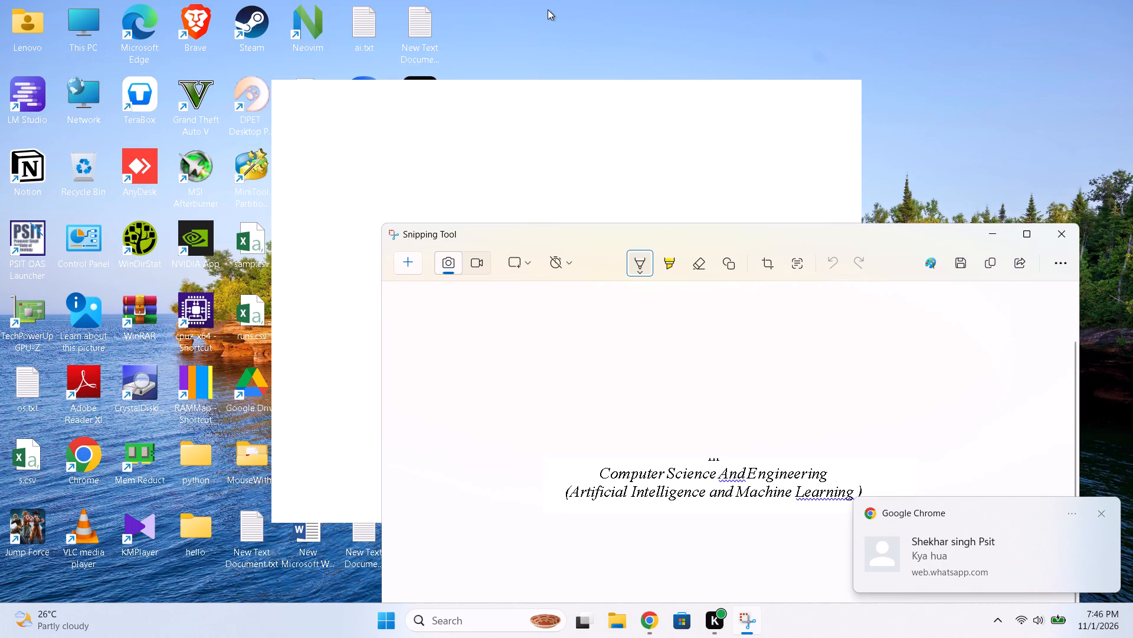
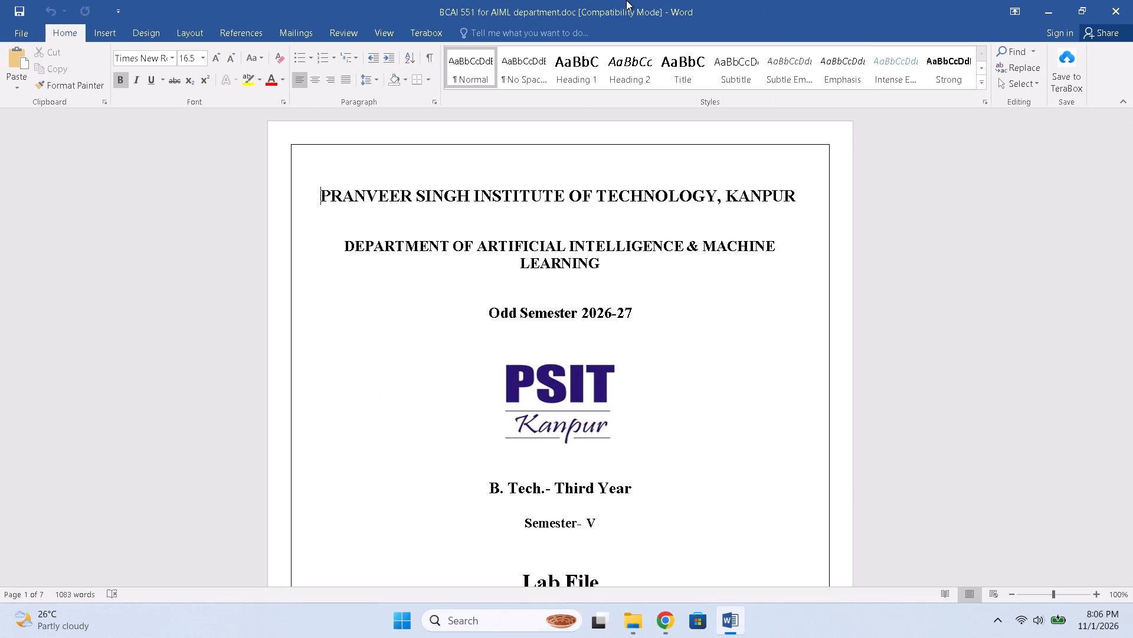
Publish the Artificial Intelligence lab file to the Downloads folder as BCAI 551 for AIML department.pdf with standard optimization.
{"action": "left_click", "coordinate": [18, 30]}
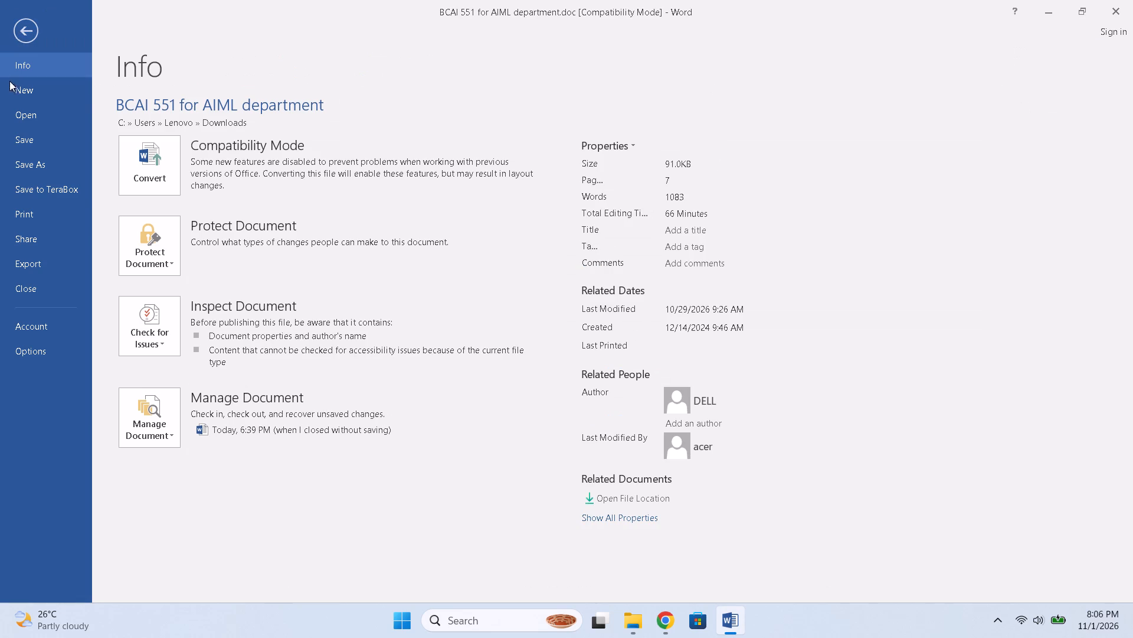
{"action": "left_click", "coordinate": [71, 255]}
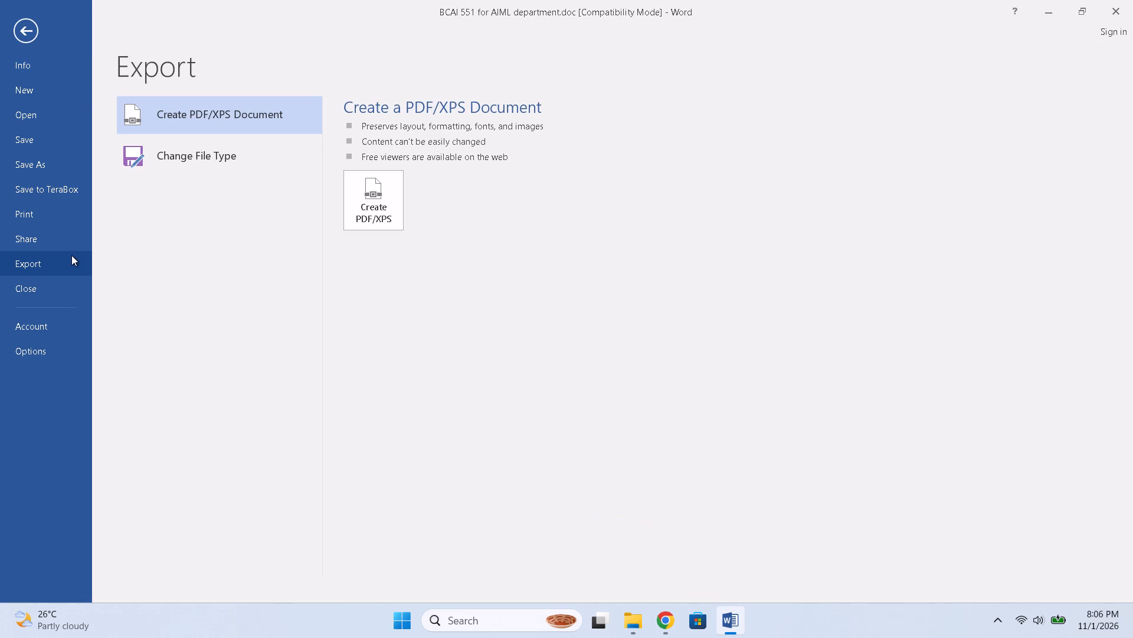
{"action": "left_click", "coordinate": [388, 175]}
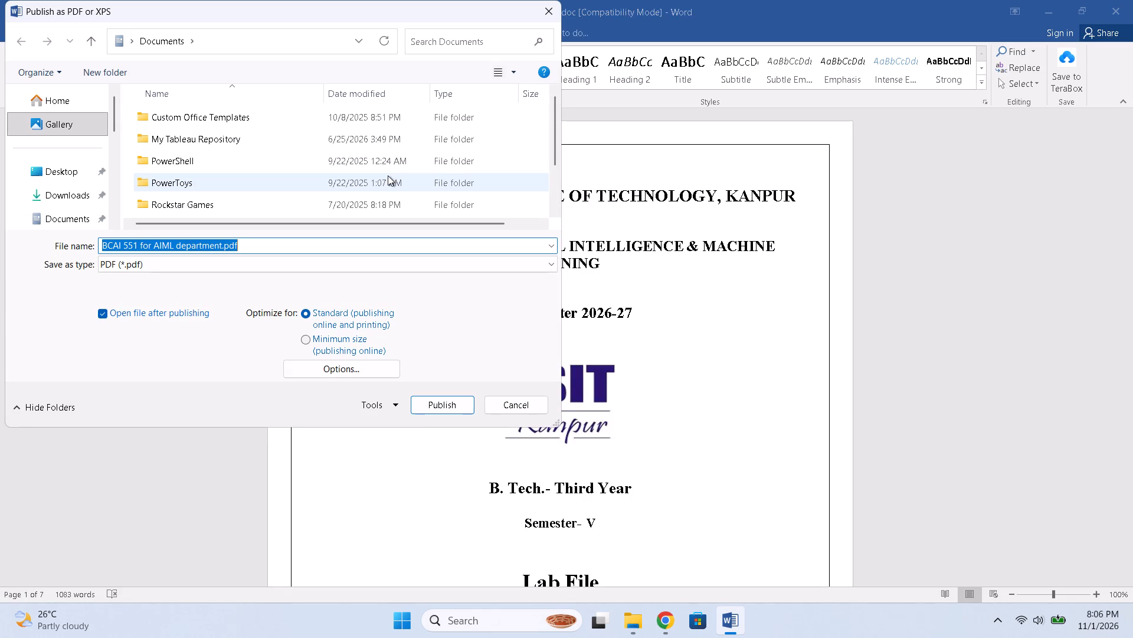
{"action": "left_click", "coordinate": [59, 204]}
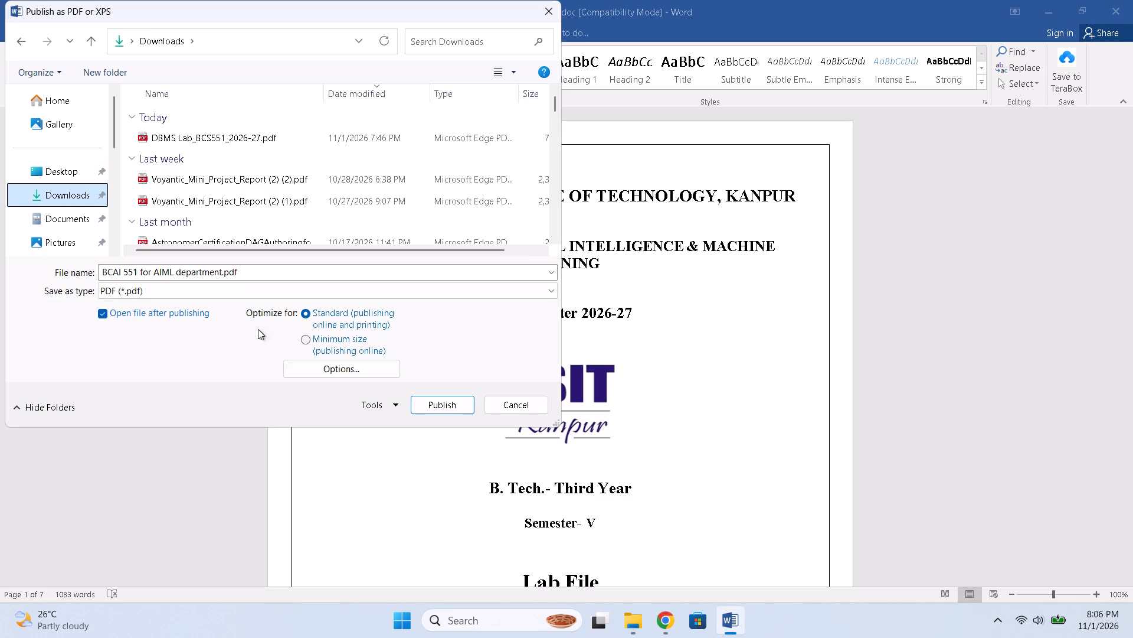
{"action": "left_click", "coordinate": [436, 402]}
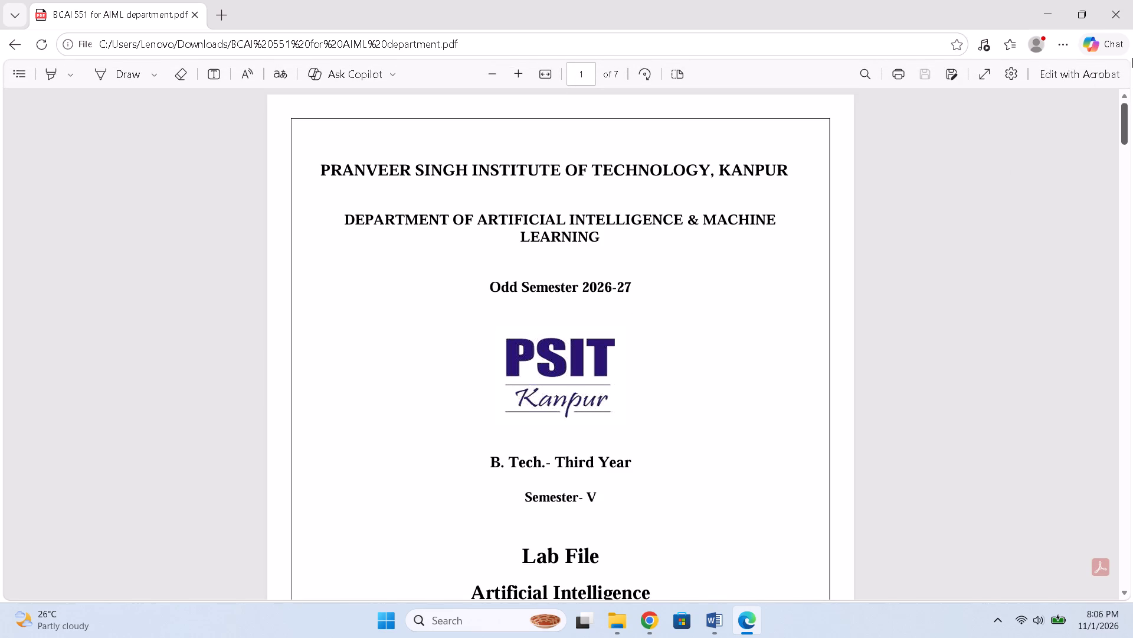
Review the published PDF from the cover page through the experiment lists to the last page.
{"action": "left_click_drag", "start_coordinate": [1127, 126], "coordinate": [1129, 175]}
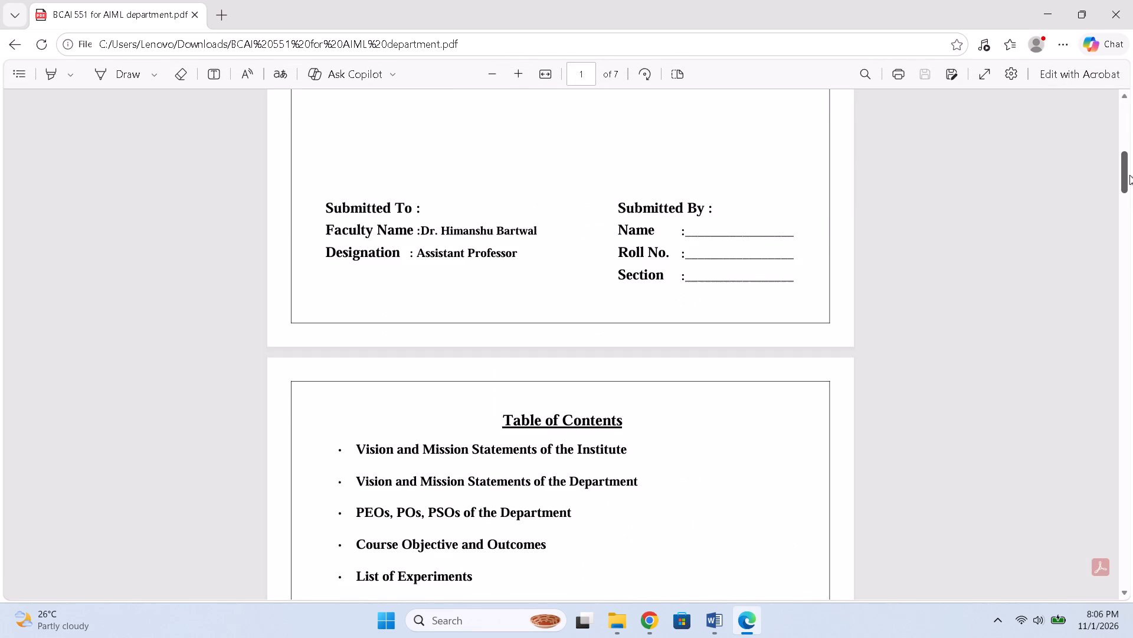
{"action": "left_click_drag", "start_coordinate": [1129, 175], "coordinate": [1073, 318]}
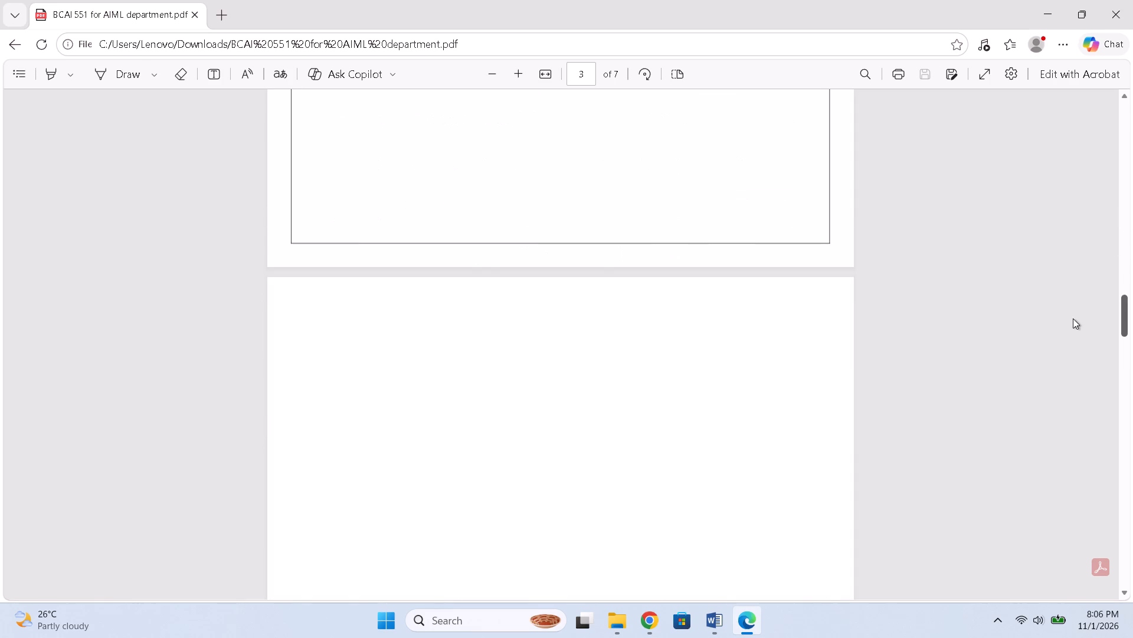
{"action": "left_click_drag", "start_coordinate": [1073, 318], "coordinate": [1059, 490]}
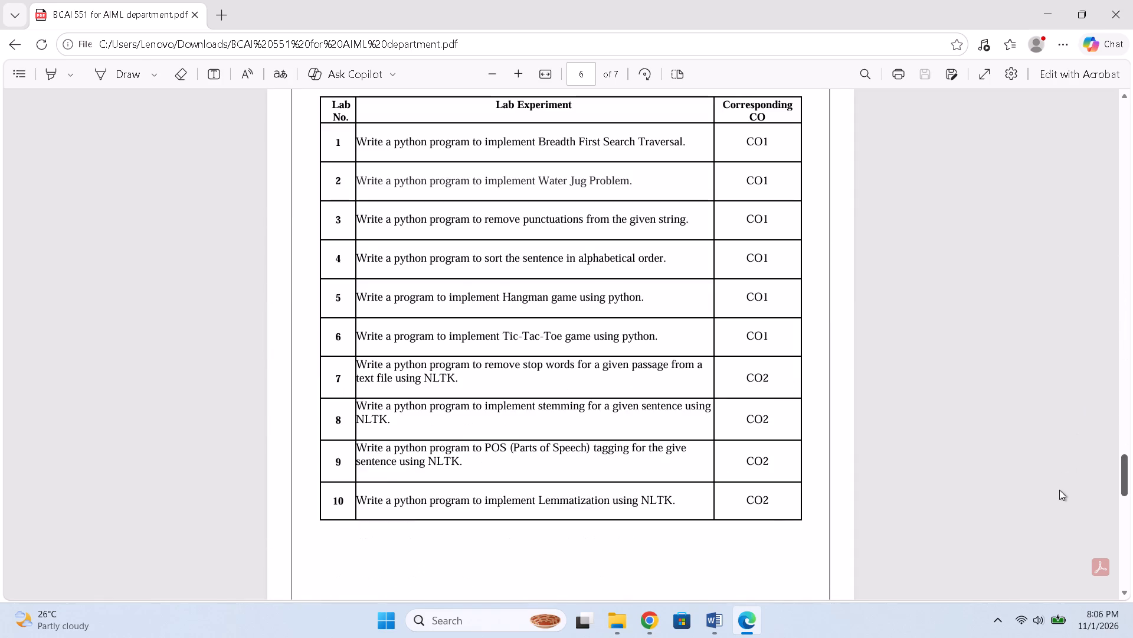
{"action": "left_click_drag", "start_coordinate": [1059, 490], "coordinate": [1045, 618]}
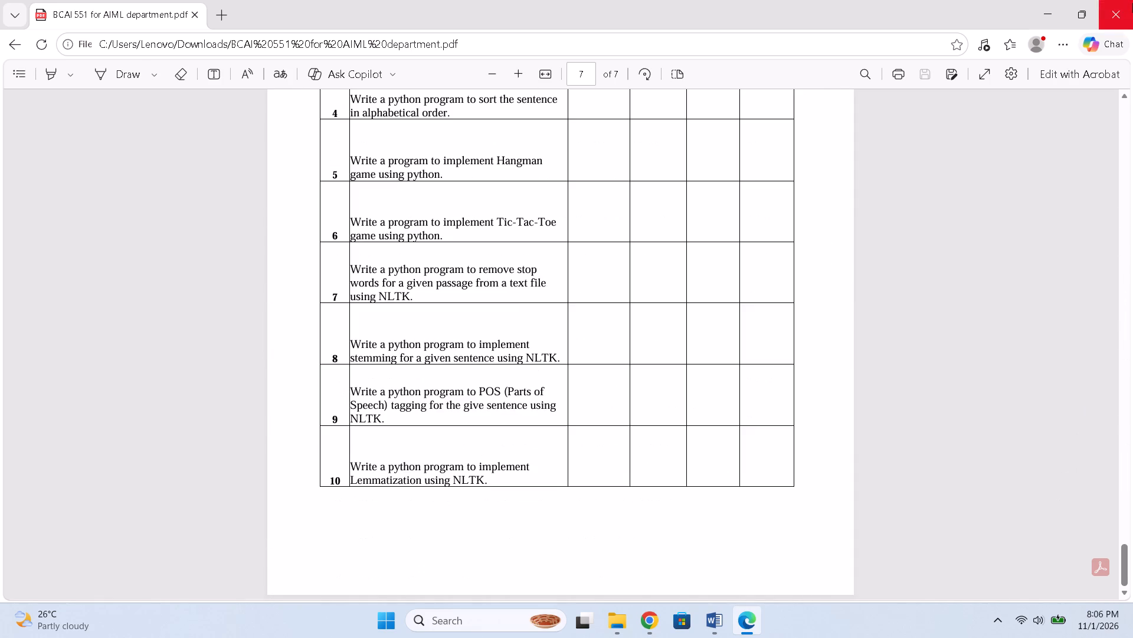
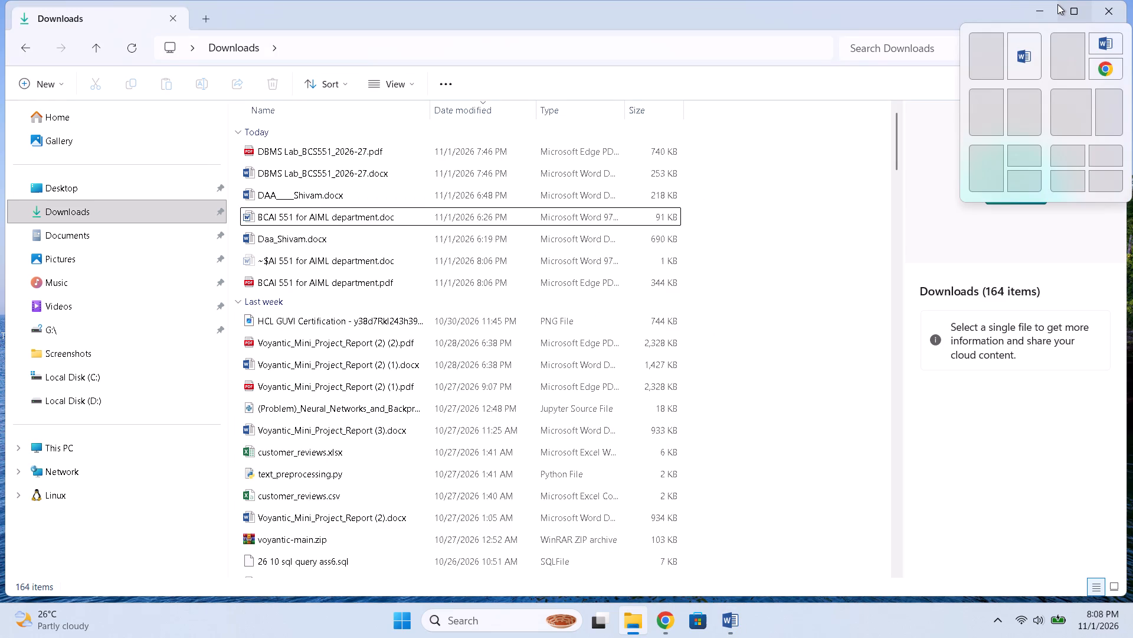
Minimize the Downloads folder window to leave the desktop clear.
{"action": "left_click", "coordinate": [1057, 4]}
{"action": "double_click", "coordinate": [1057, 4]}
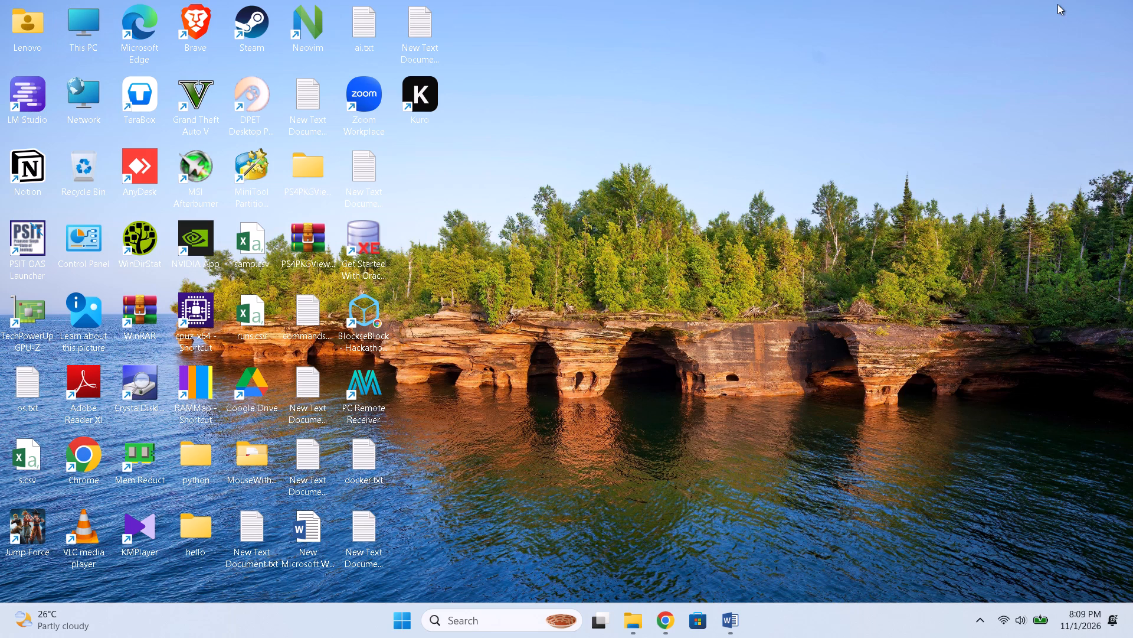